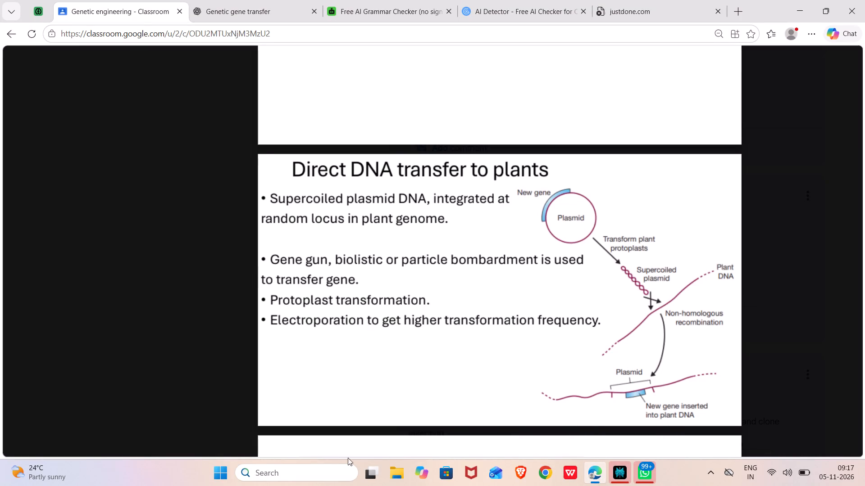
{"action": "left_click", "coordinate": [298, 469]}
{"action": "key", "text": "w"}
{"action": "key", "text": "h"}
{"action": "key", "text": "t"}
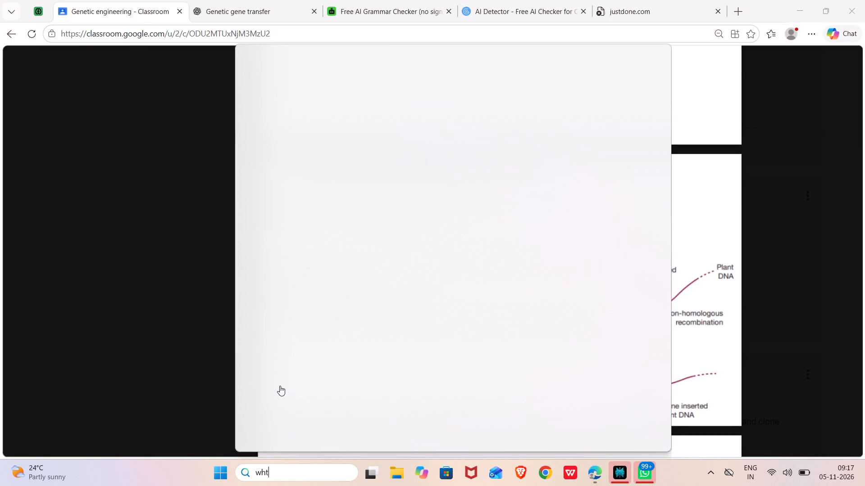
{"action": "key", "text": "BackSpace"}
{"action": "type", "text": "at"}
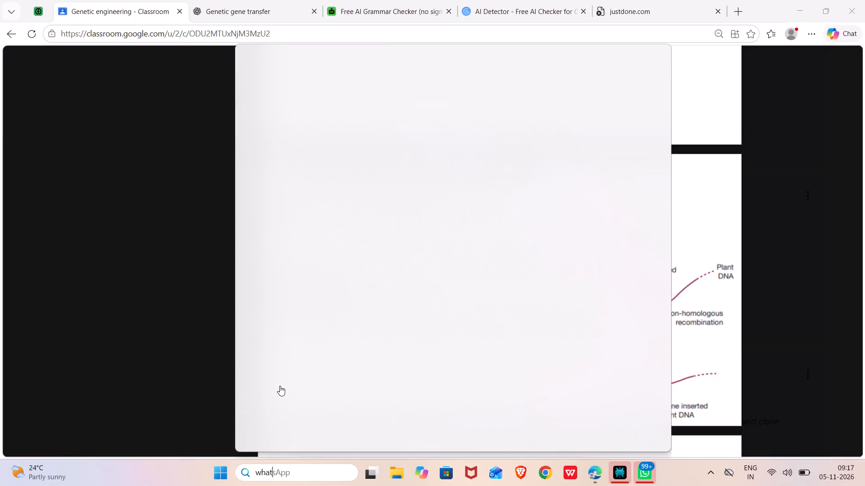
Switch to File Explorer and open the Mahindra & Mahindra case study assignment document in WPS Office.
{"action": "left_click", "coordinate": [407, 468]}
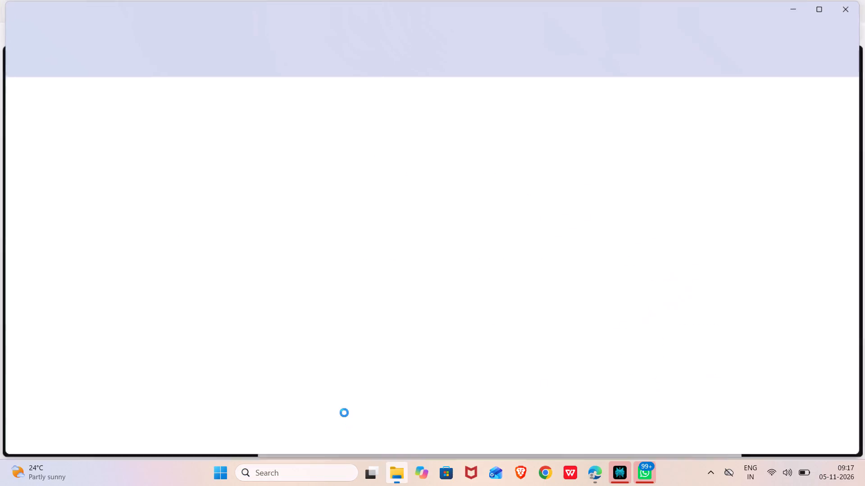
{"action": "double_click", "coordinate": [182, 279]}
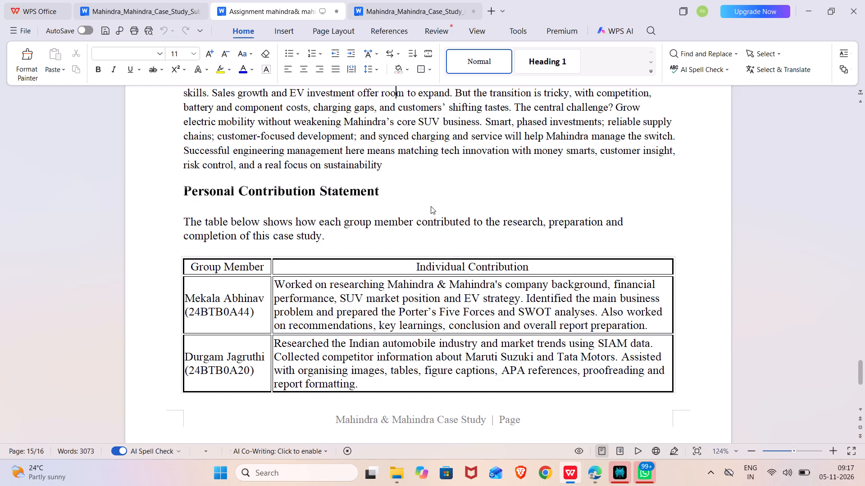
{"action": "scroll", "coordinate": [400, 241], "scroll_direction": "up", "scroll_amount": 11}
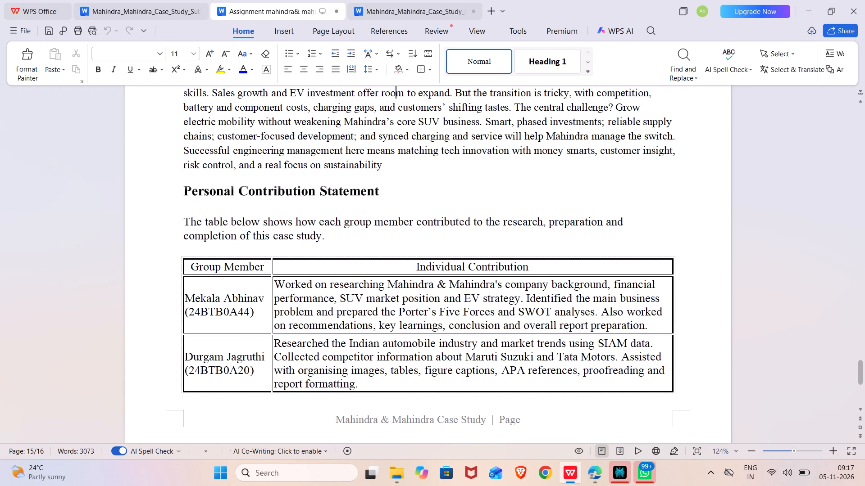
Review the assignment backwards from the Personal Contribution Statement and Conclusion to the Porter's Five Forces table.
{"action": "scroll", "coordinate": [400, 241], "scroll_direction": "up", "scroll_amount": 1}
{"action": "left_click", "coordinate": [445, 192]}
{"action": "scroll", "coordinate": [445, 192], "scroll_direction": "up", "scroll_amount": 14}
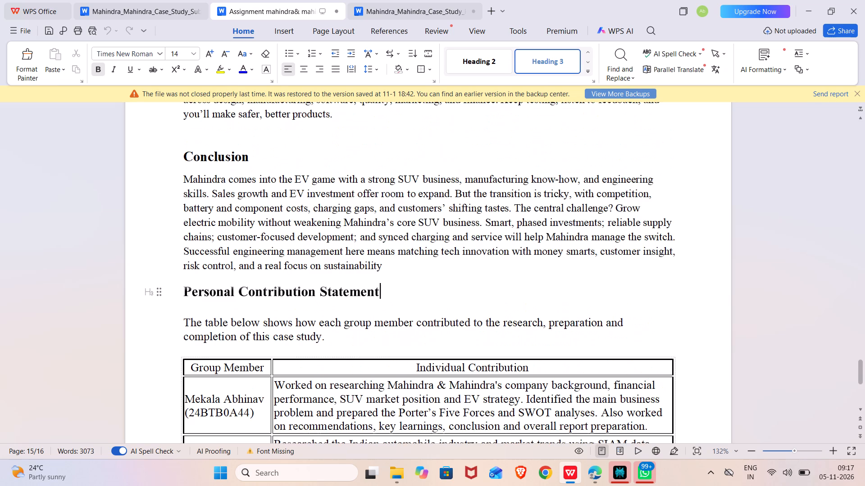
{"action": "scroll", "coordinate": [445, 192], "scroll_direction": "up", "scroll_amount": 8}
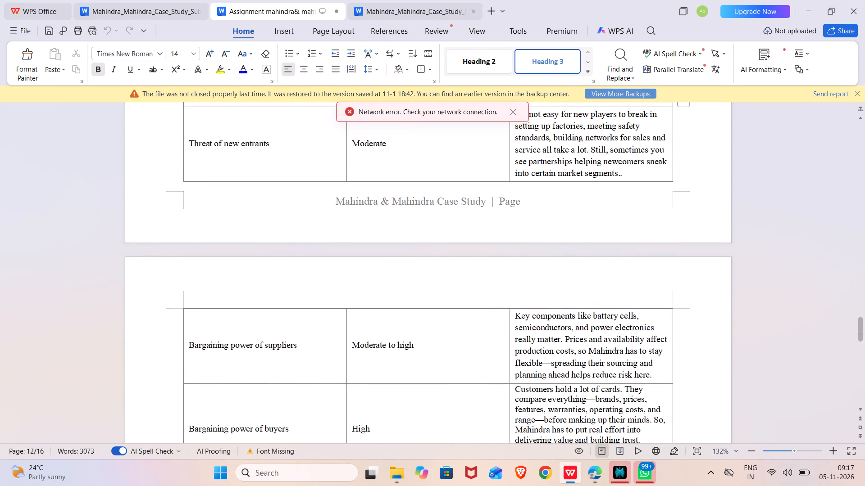
View the earlier local backups of the assignment document in the Backup Center, and close it.
{"action": "left_click", "coordinate": [602, 92]}
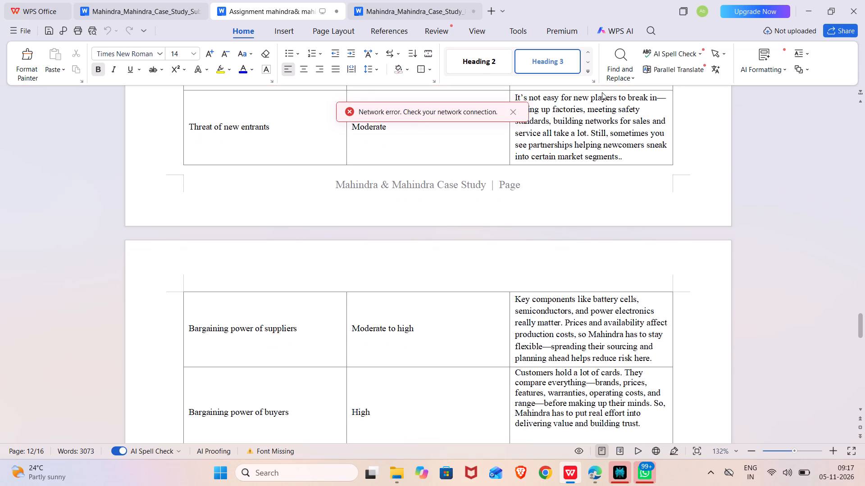
{"action": "scroll", "coordinate": [474, 166], "scroll_direction": "up", "scroll_amount": 5}
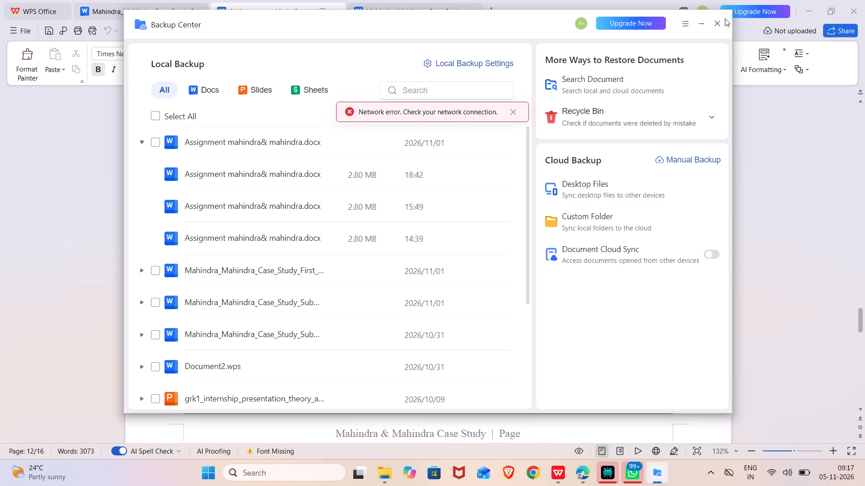
{"action": "left_click", "coordinate": [712, 22]}
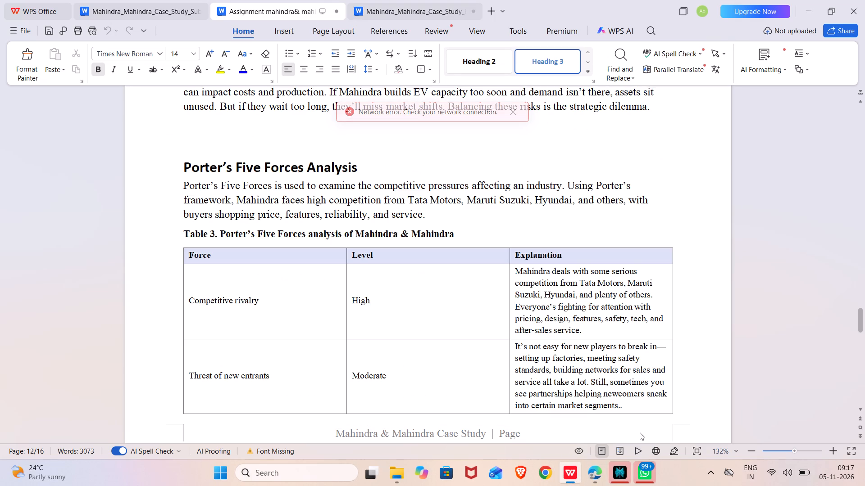
Examine the assignment's earlier pages back to the cover page, including the Executive Summary and Introduction and Strategic Problem sections.
{"action": "scroll", "coordinate": [557, 420], "scroll_direction": "up", "scroll_amount": 7}
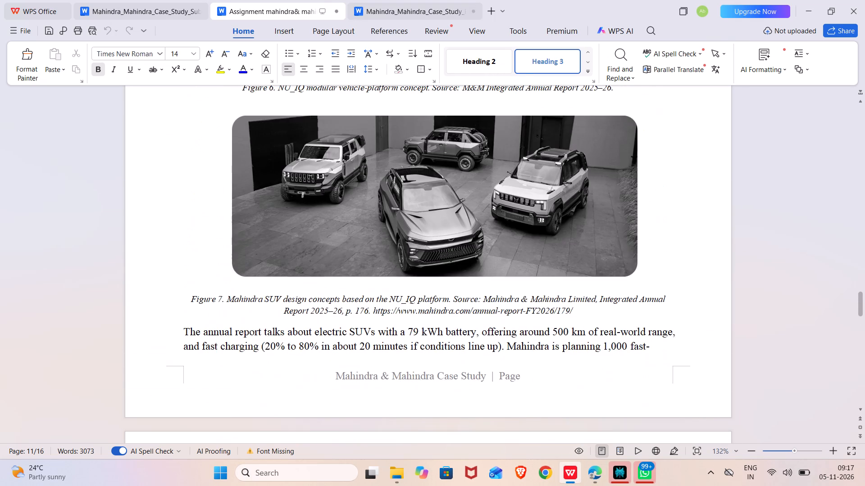
{"action": "scroll", "coordinate": [529, 341], "scroll_direction": "up", "scroll_amount": 17}
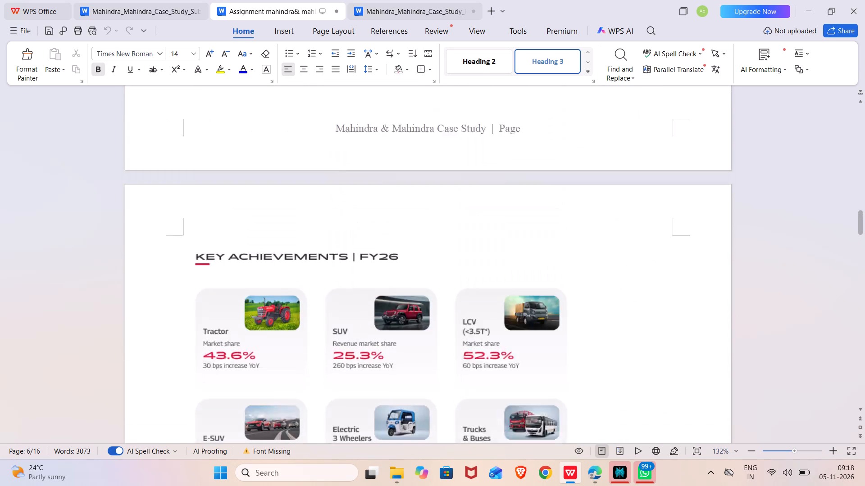
{"action": "scroll", "coordinate": [529, 341], "scroll_direction": "up", "scroll_amount": 16}
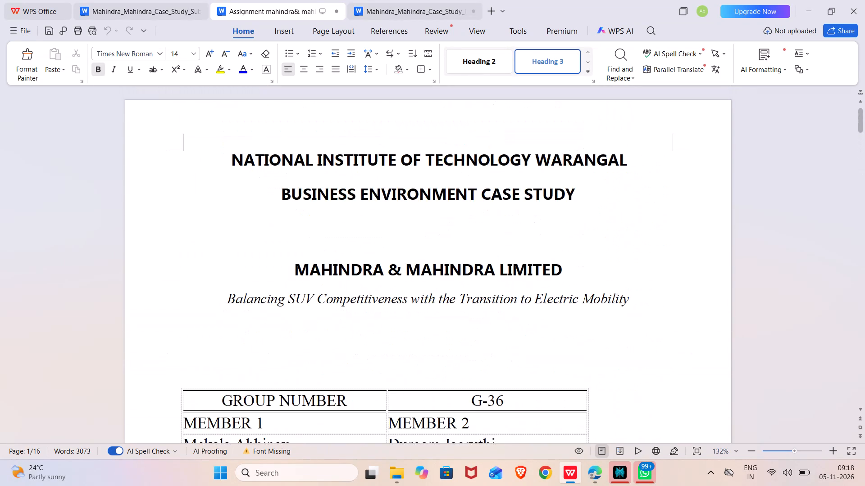
{"action": "scroll", "coordinate": [529, 341], "scroll_direction": "down", "scroll_amount": 5}
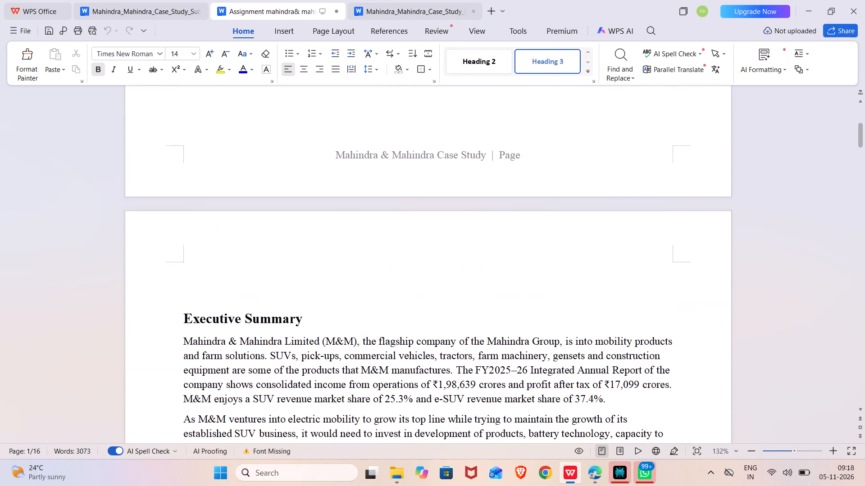
{"action": "scroll", "coordinate": [529, 341], "scroll_direction": "down", "scroll_amount": 2}
{"action": "scroll", "coordinate": [529, 341], "scroll_direction": "up", "scroll_amount": 1}
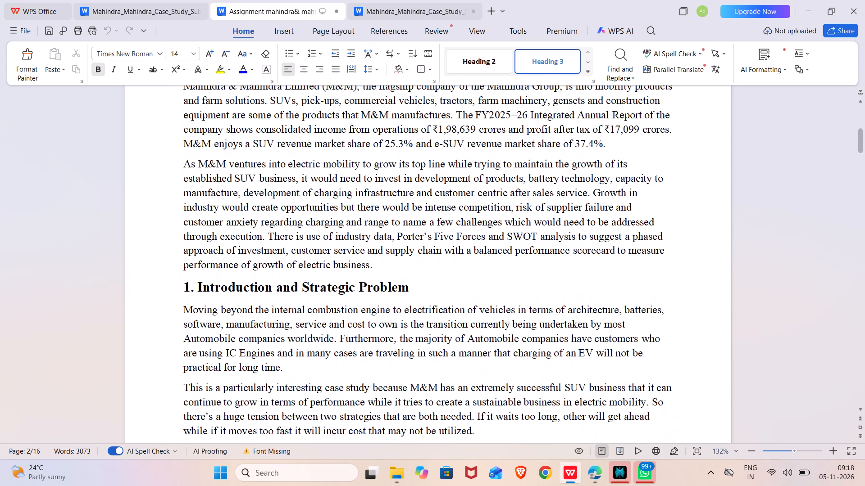
{"action": "scroll", "coordinate": [529, 341], "scroll_direction": "up", "scroll_amount": 1}
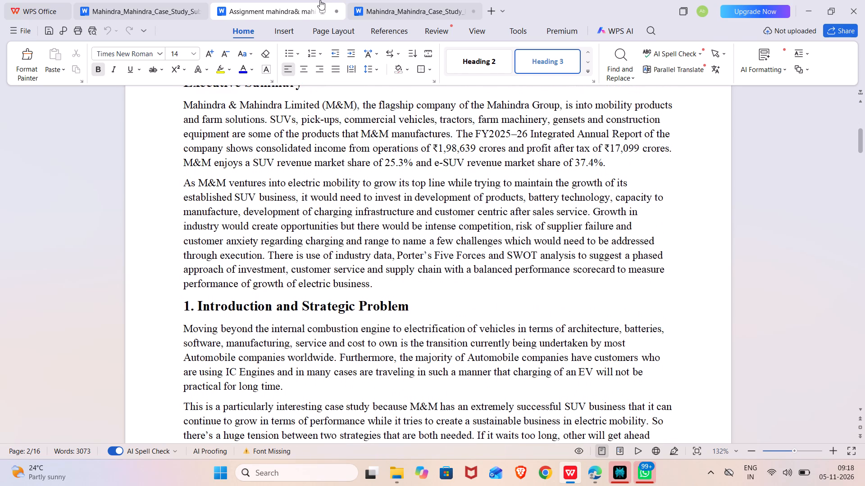
Switch to the Mahindra_Mahindra_Case_Study_First_Half_Expanded document and examine its pages back to the cover page for comparison.
{"action": "left_click", "coordinate": [375, 2]}
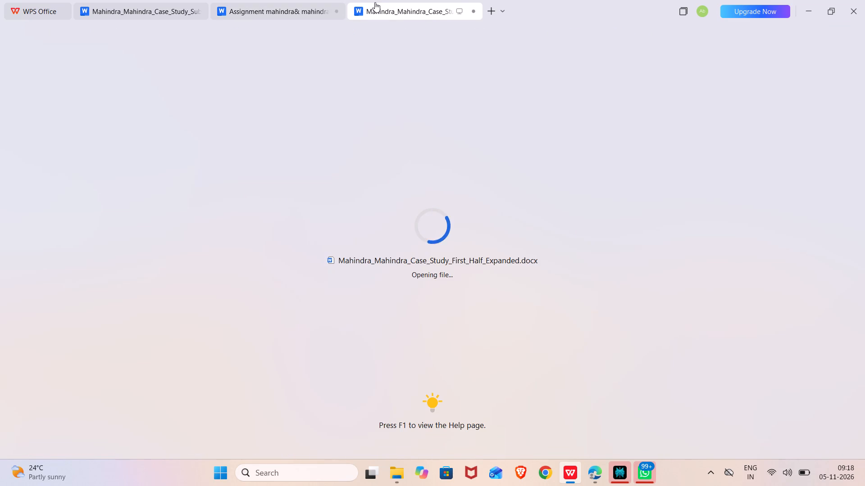
{"action": "scroll", "coordinate": [486, 262], "scroll_direction": "up", "scroll_amount": 6}
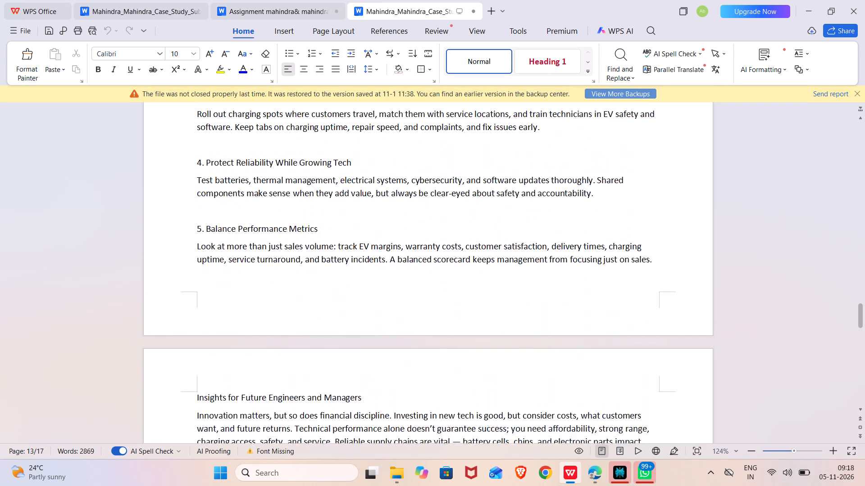
{"action": "scroll", "coordinate": [486, 262], "scroll_direction": "up", "scroll_amount": 12}
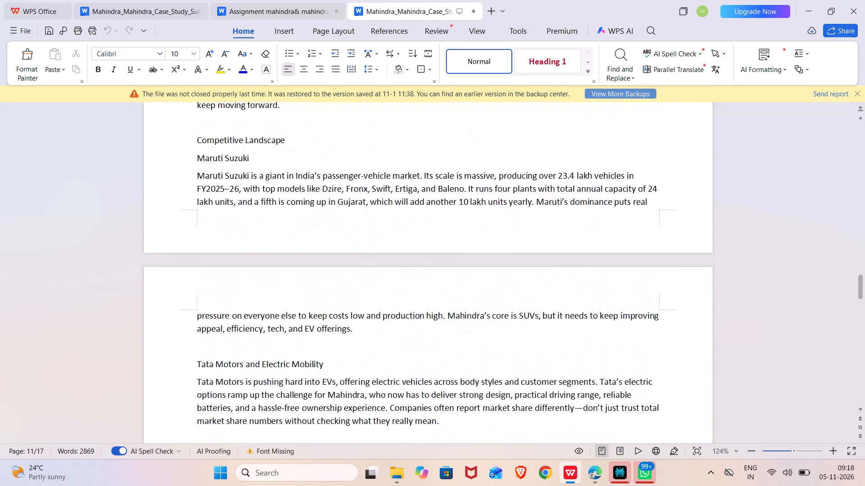
{"action": "scroll", "coordinate": [486, 262], "scroll_direction": "up", "scroll_amount": 16}
{"action": "scroll", "coordinate": [486, 262], "scroll_direction": "up", "scroll_amount": 8}
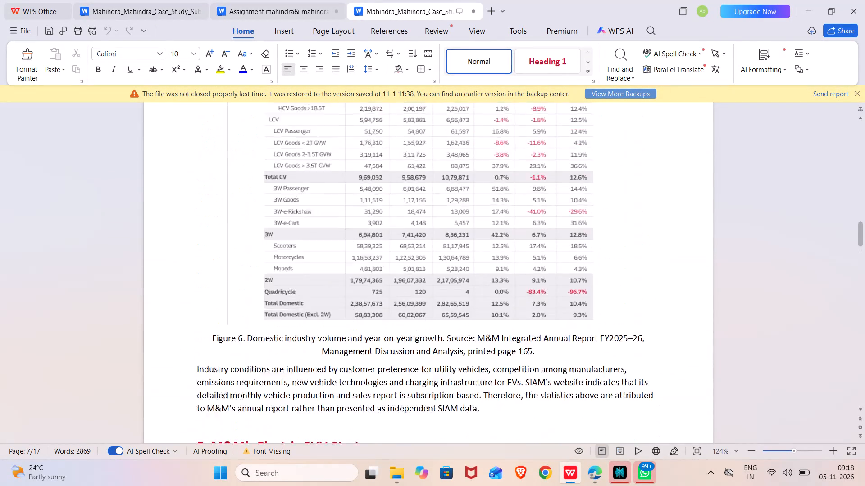
{"action": "scroll", "coordinate": [486, 262], "scroll_direction": "up", "scroll_amount": 18}
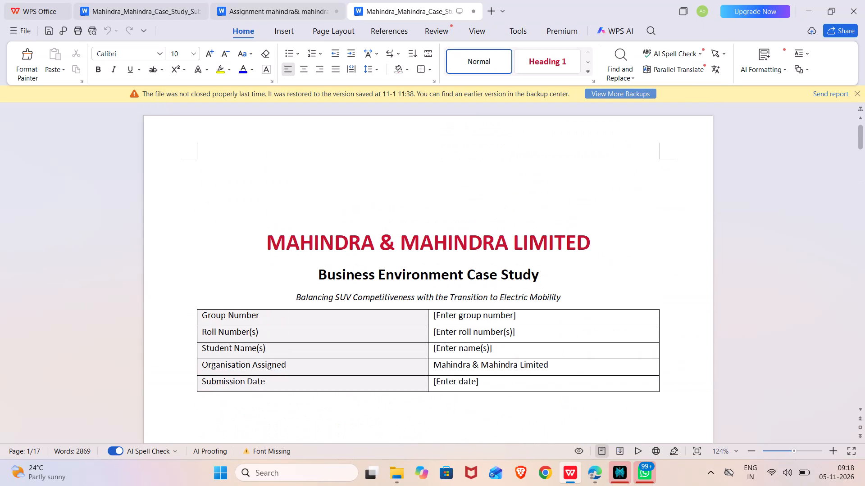
{"action": "scroll", "coordinate": [486, 262], "scroll_direction": "down", "scroll_amount": 5}
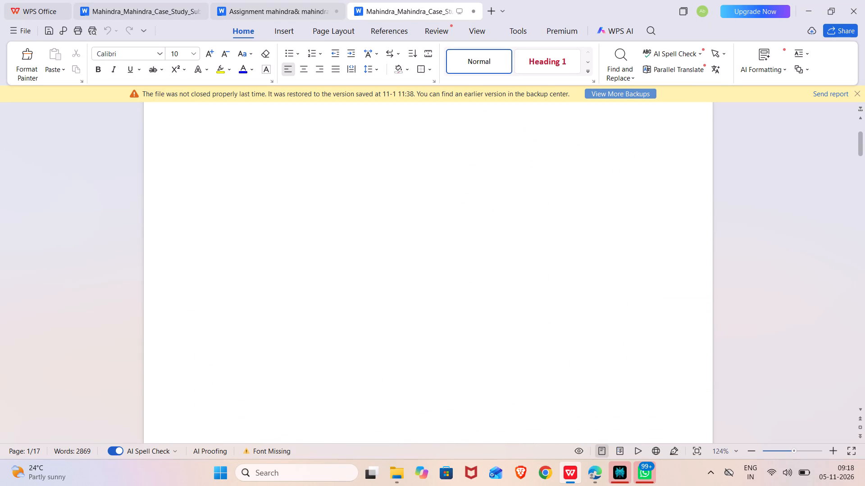
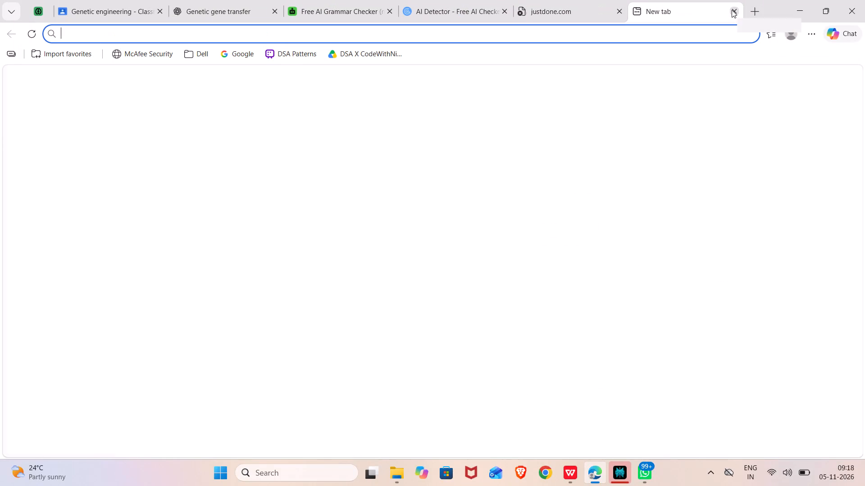
Close the blank new tab in Microsoft Edge, leaving the other open tabs in place.
{"action": "left_click", "coordinate": [732, 10]}
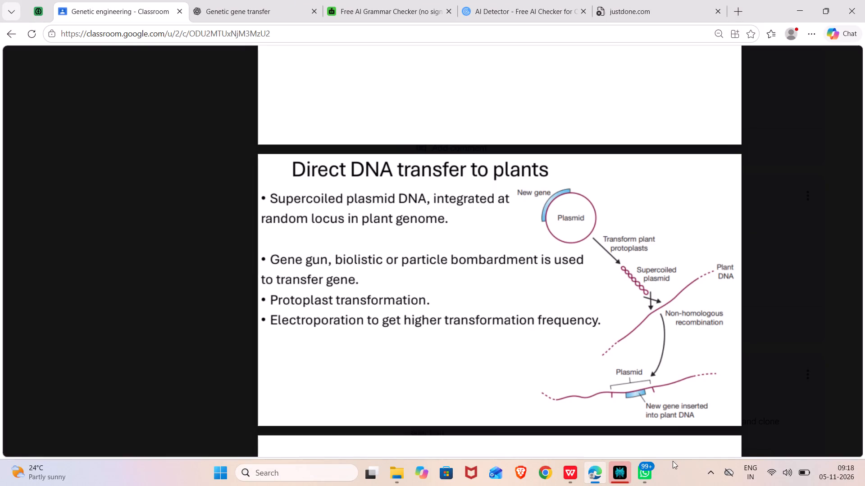
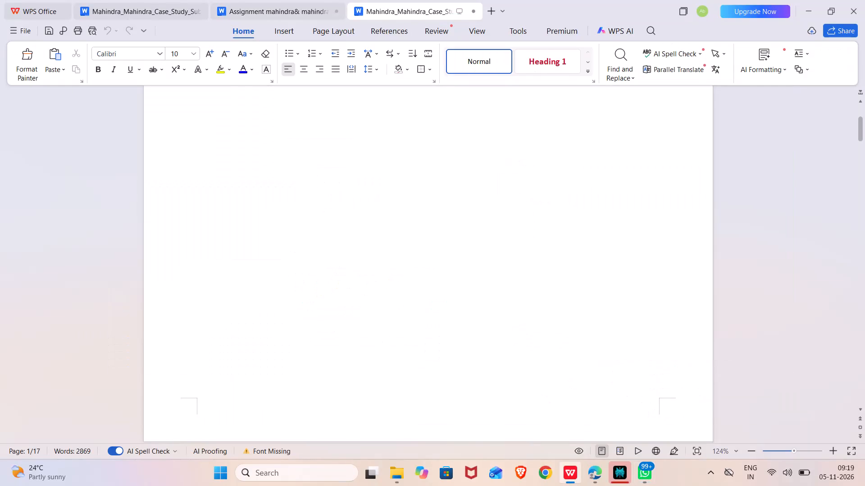
Paste the copied case study text two blank lines below the title page's submission details table.
{"action": "right_click", "coordinate": [327, 165]}
{"action": "scroll", "coordinate": [327, 165], "scroll_direction": "up", "scroll_amount": 4}
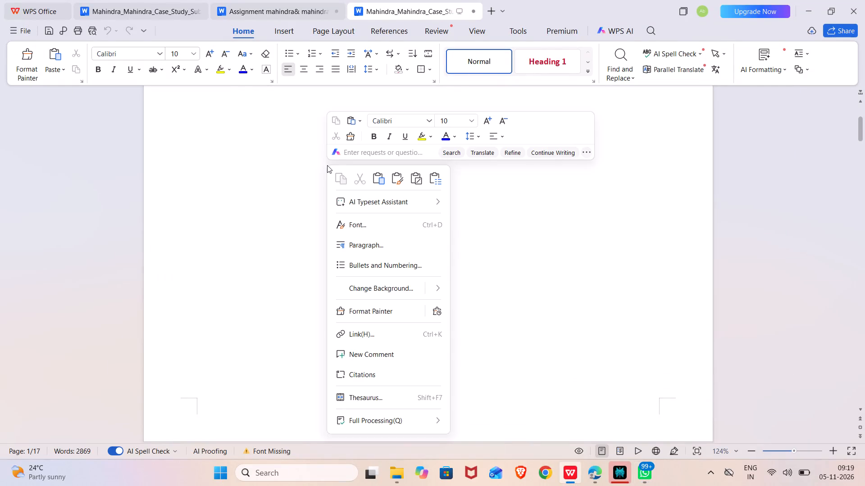
{"action": "left_click", "coordinate": [253, 126]}
{"action": "scroll", "coordinate": [253, 126], "scroll_direction": "up", "scroll_amount": 4}
{"action": "scroll", "coordinate": [253, 126], "scroll_direction": "down", "scroll_amount": 1}
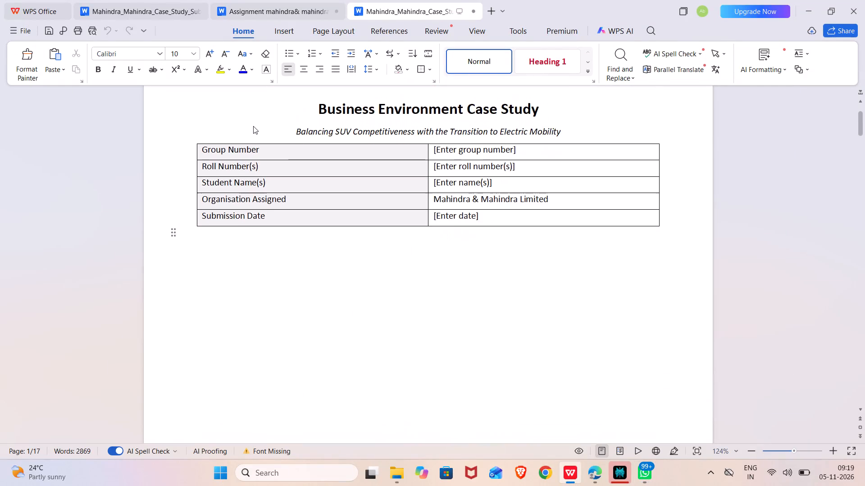
{"action": "scroll", "coordinate": [227, 280], "scroll_direction": "down", "scroll_amount": 2}
{"action": "left_click", "coordinate": [230, 239]}
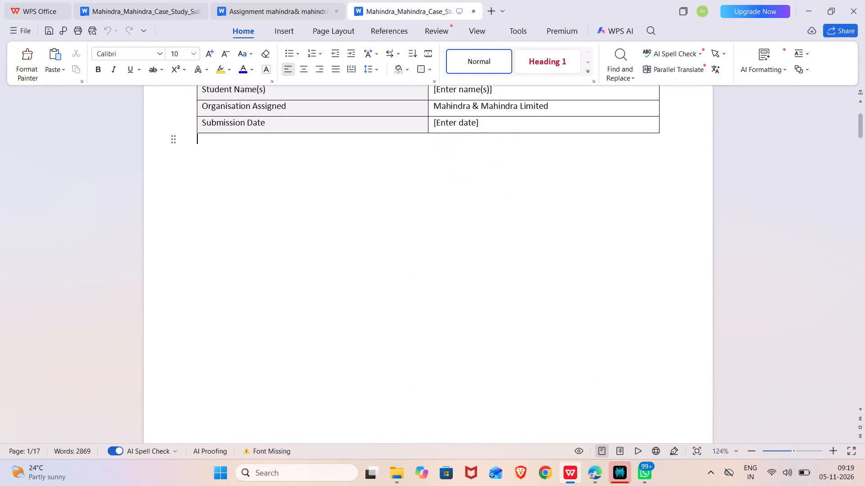
{"action": "key", "text": "Return"}
{"action": "key", "text": "Return"}
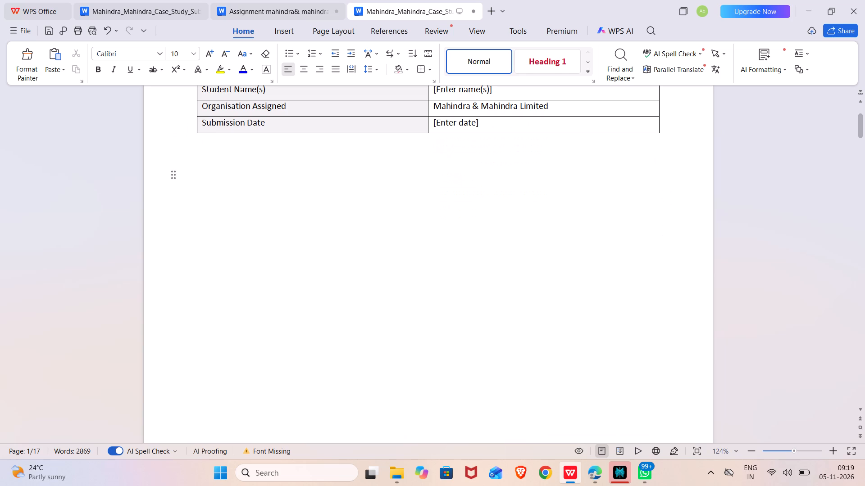
{"action": "key", "text": "ctrl+v"}
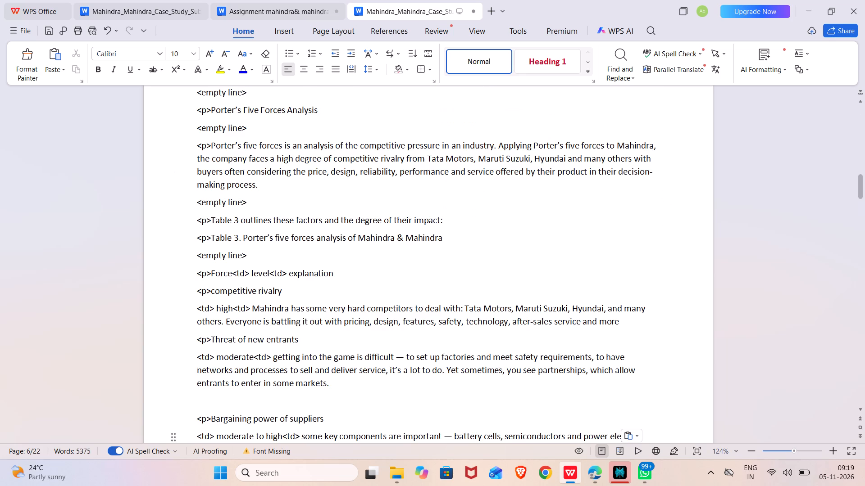
Look through the pasted case study text, from the Porter's Five Forces section back to the executive summary overview.
{"action": "scroll", "coordinate": [340, 197], "scroll_direction": "up", "scroll_amount": 20}
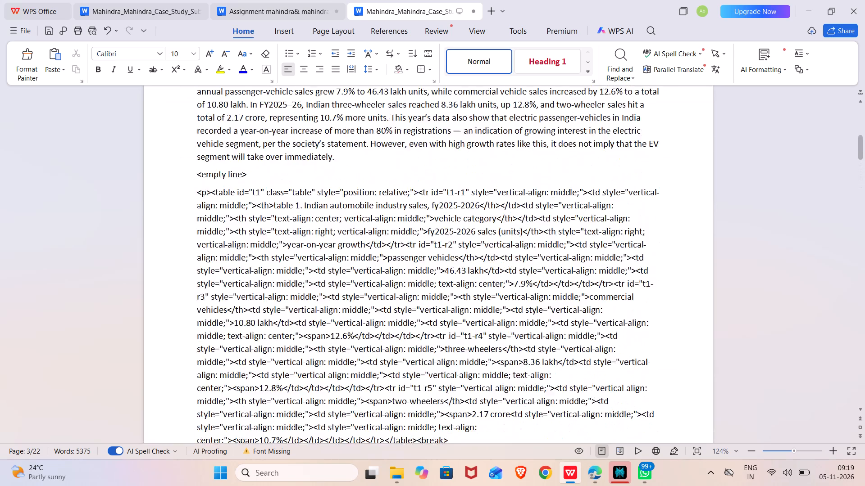
{"action": "scroll", "coordinate": [340, 197], "scroll_direction": "up", "scroll_amount": 6}
{"action": "scroll", "coordinate": [340, 197], "scroll_direction": "down", "scroll_amount": 4}
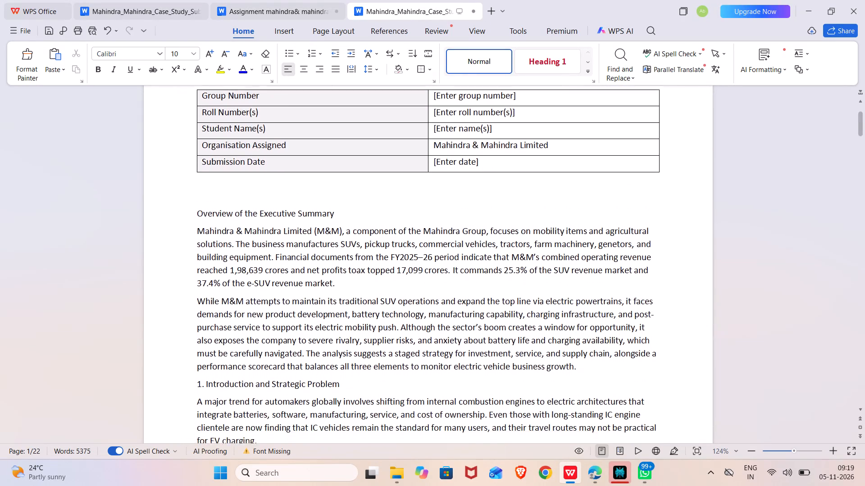
{"action": "scroll", "coordinate": [340, 197], "scroll_direction": "down", "scroll_amount": 1}
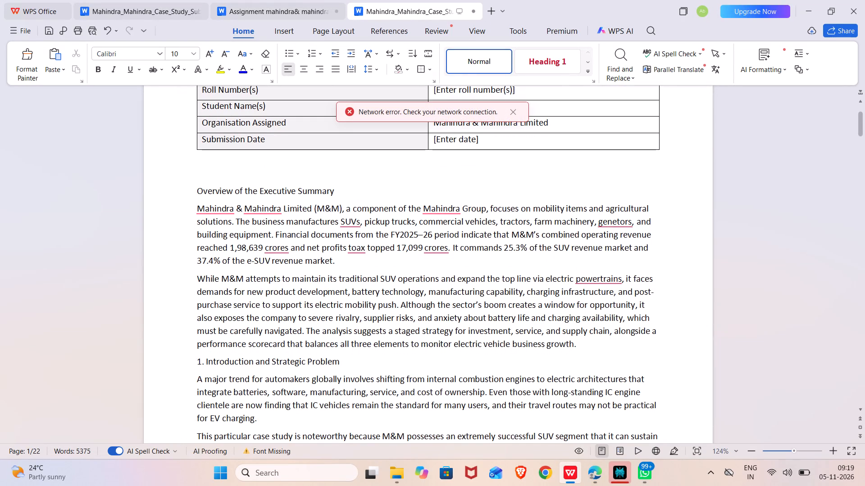
{"action": "scroll", "coordinate": [503, 240], "scroll_direction": "down", "scroll_amount": 1}
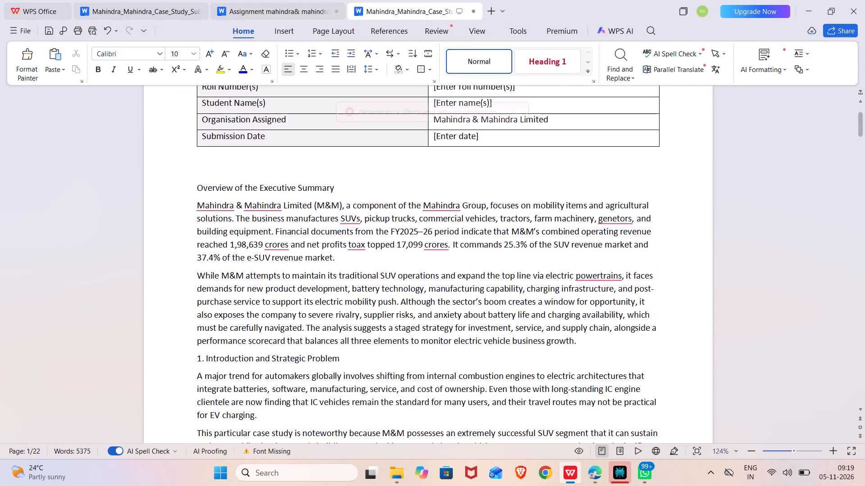
{"action": "scroll", "coordinate": [503, 240], "scroll_direction": "down", "scroll_amount": 2}
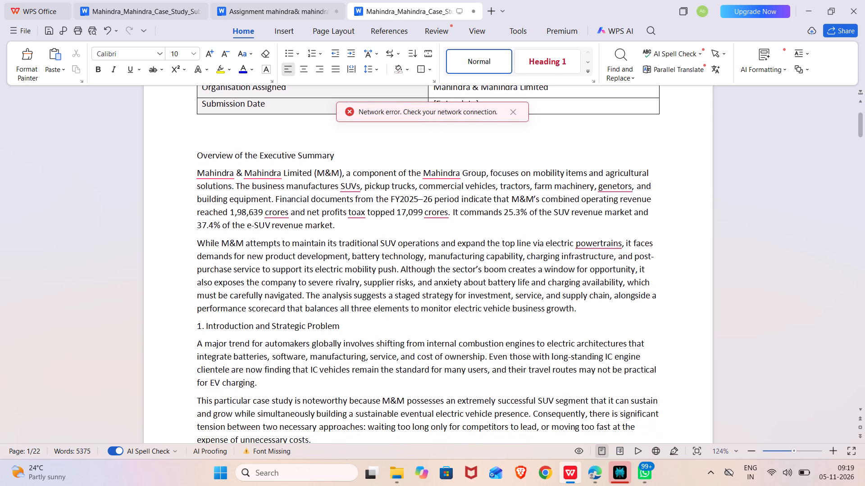
{"action": "scroll", "coordinate": [503, 240], "scroll_direction": "down", "scroll_amount": 1}
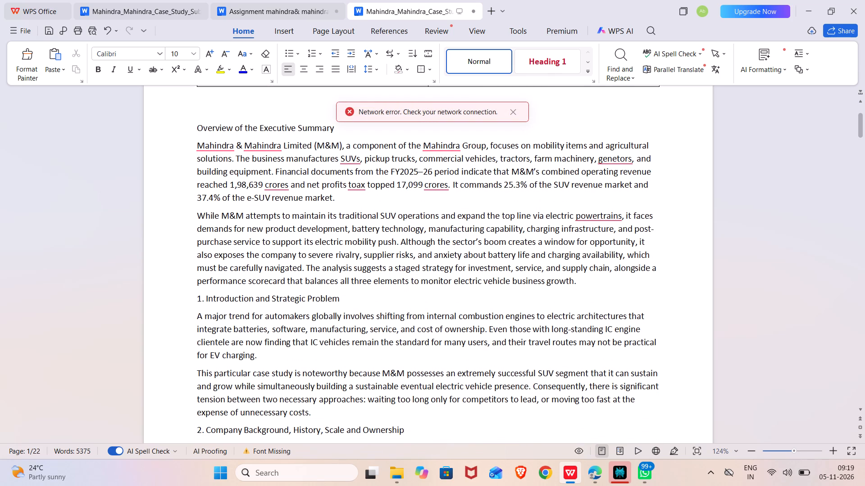
Replace the Executive Summary body in the Assignment Mahindra document with the two pasted paragraphs under "Overview of the Executive Summary".
{"action": "left_click_drag", "start_coordinate": [194, 144], "coordinate": [246, 161]}
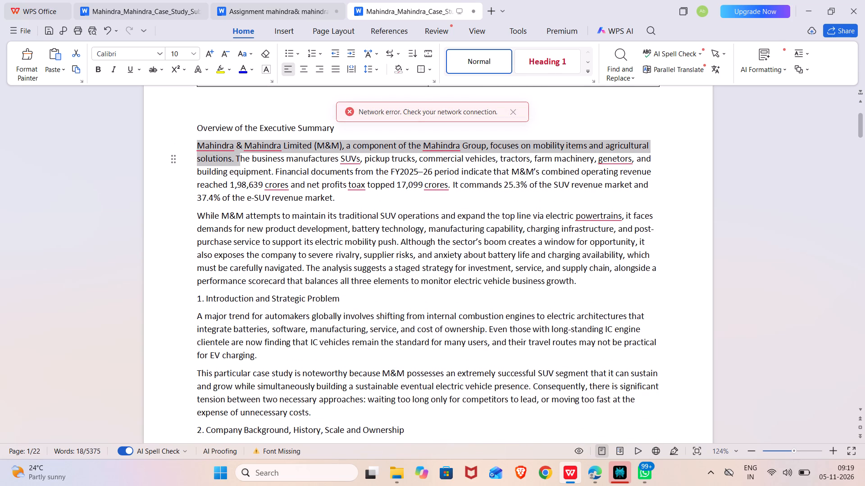
{"action": "left_click_drag", "start_coordinate": [246, 161], "coordinate": [575, 286]}
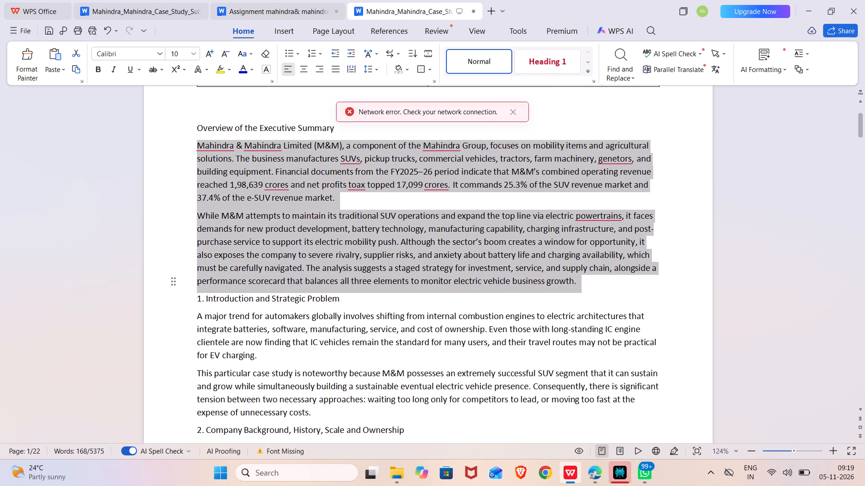
{"action": "left_click_drag", "start_coordinate": [575, 286], "coordinate": [581, 284]}
{"action": "key", "text": "ctrl+c"}
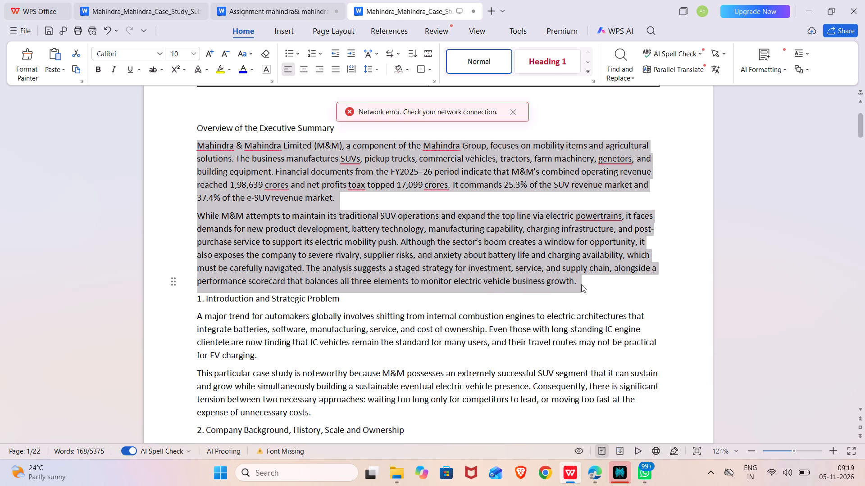
{"action": "left_click", "coordinate": [278, 10]}
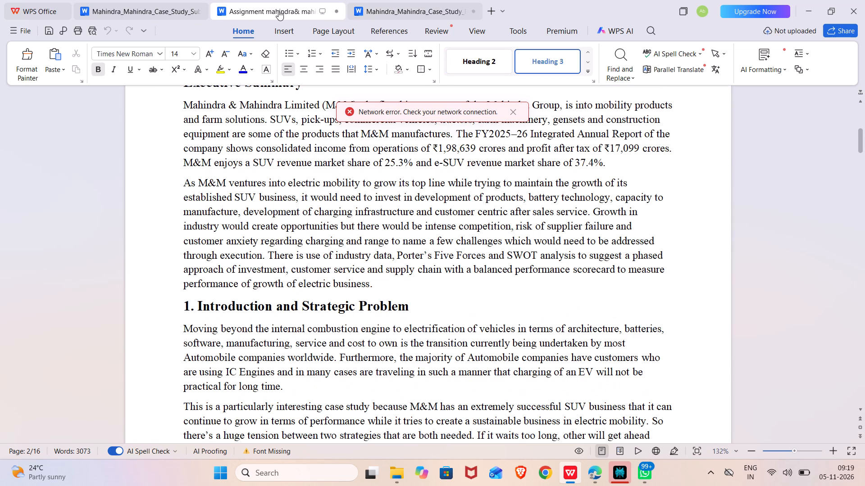
{"action": "scroll", "coordinate": [327, 256], "scroll_direction": "up", "scroll_amount": 1}
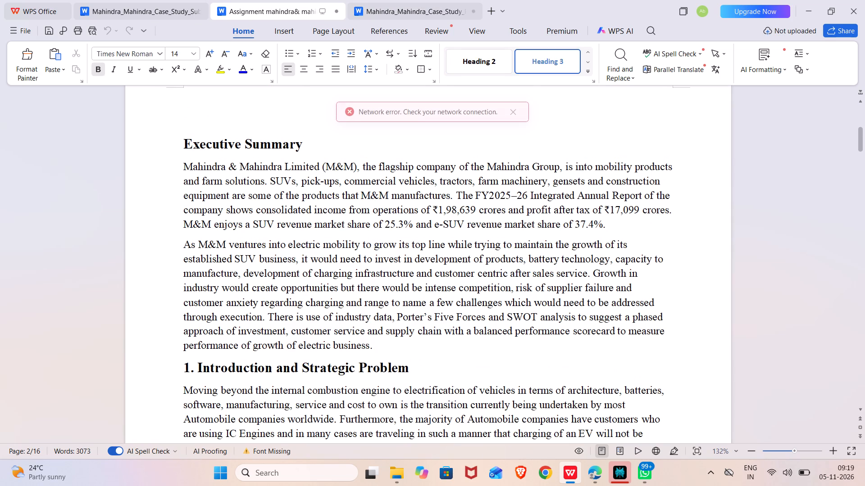
{"action": "left_click_drag", "start_coordinate": [184, 164], "coordinate": [281, 209]}
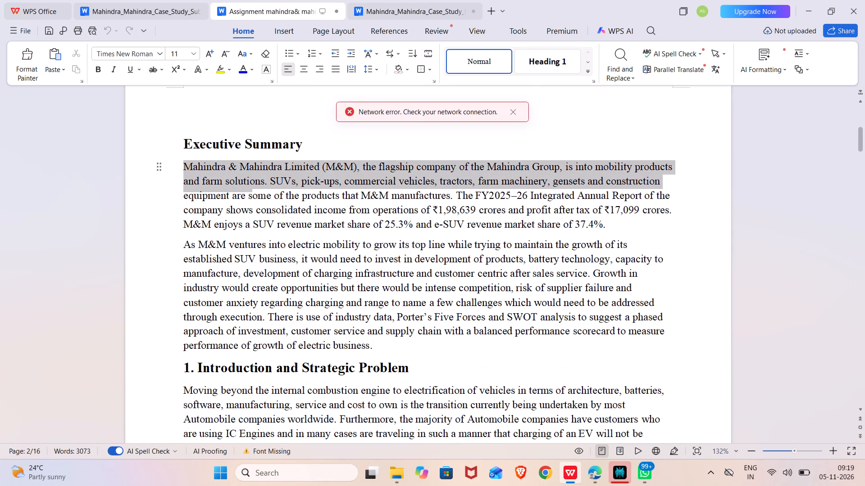
{"action": "left_click_drag", "start_coordinate": [281, 209], "coordinate": [409, 342]}
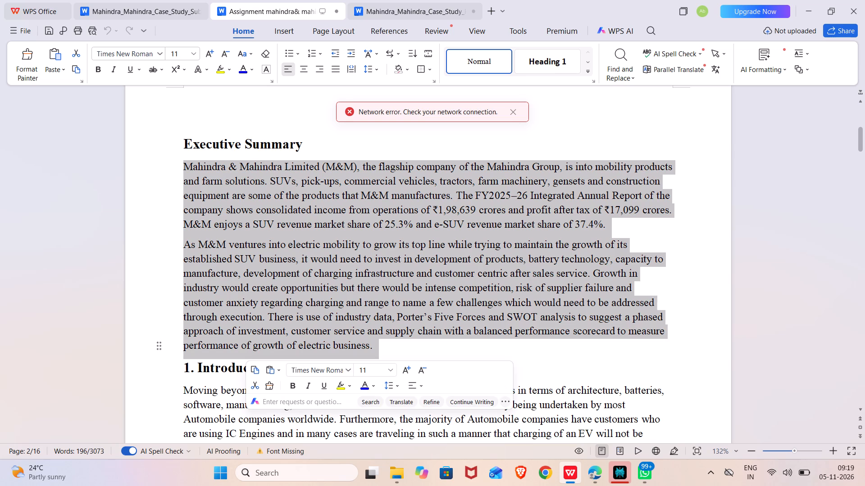
{"action": "key", "text": "BackSpace"}
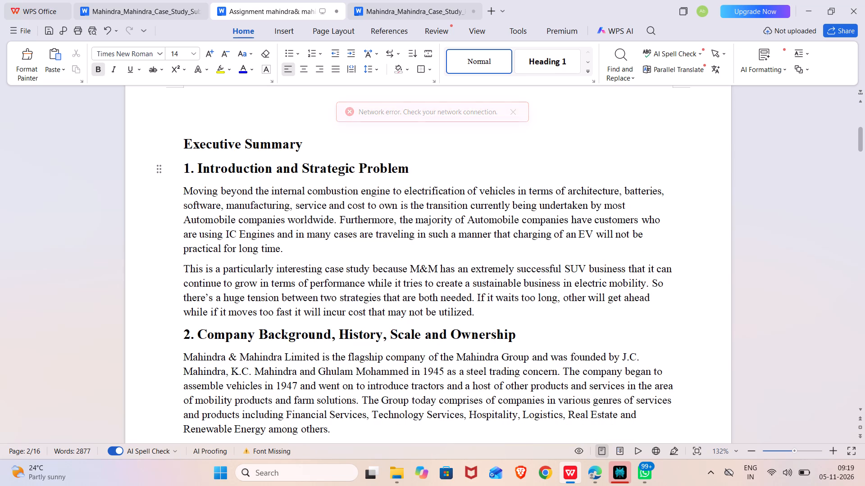
{"action": "key", "text": "ctrl+v"}
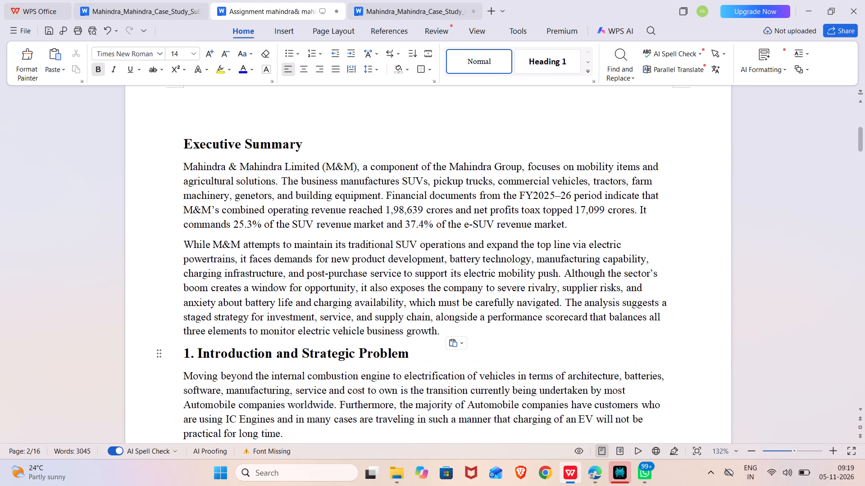
Replace the body of "1. Introduction and Strategic Problem" in the Assignment document with the case study document's two paragraphs for that section.
{"action": "scroll", "coordinate": [488, 309], "scroll_direction": "down", "scroll_amount": 2}
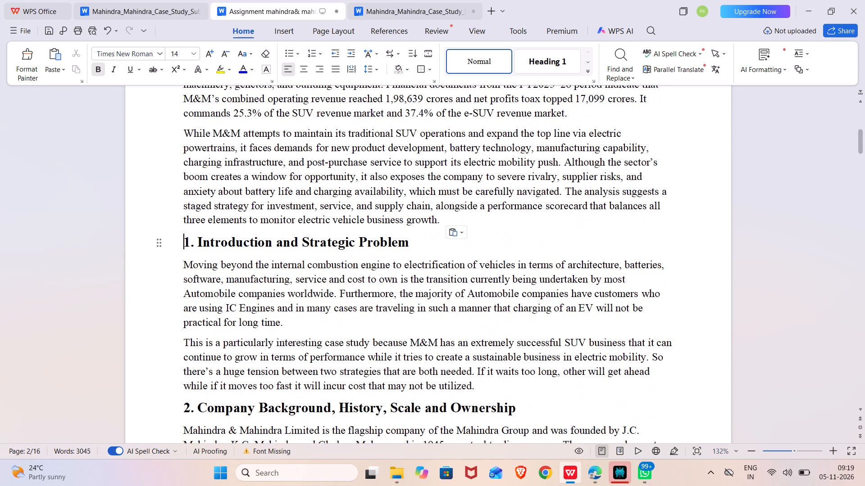
{"action": "scroll", "coordinate": [423, 313], "scroll_direction": "down", "scroll_amount": 1}
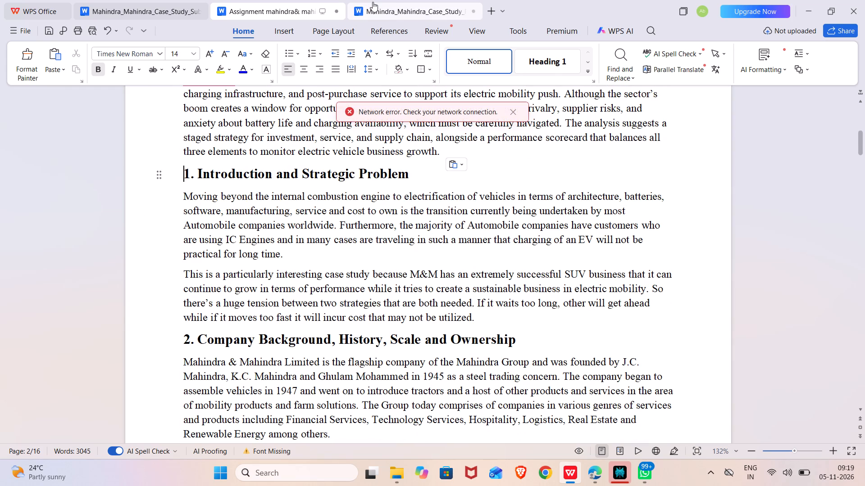
{"action": "left_click", "coordinate": [373, 2]}
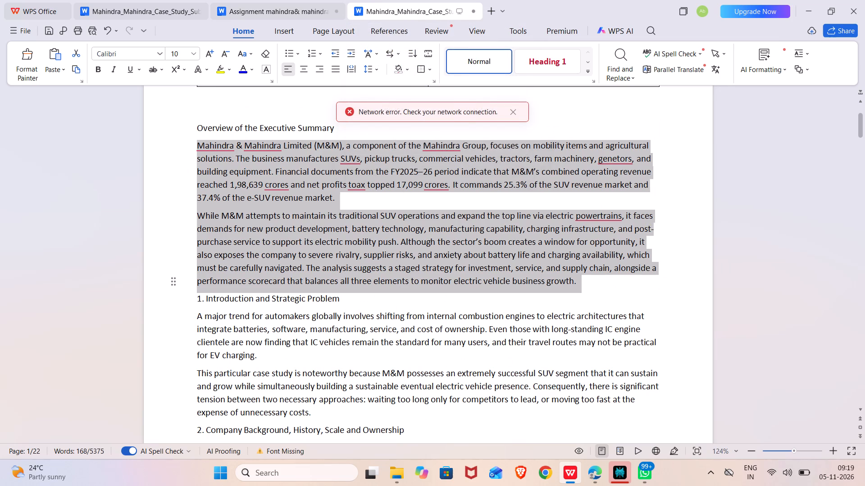
{"action": "right_click", "coordinate": [332, 304]}
{"action": "scroll", "coordinate": [332, 304], "scroll_direction": "down", "scroll_amount": 2}
{"action": "left_click", "coordinate": [172, 286]}
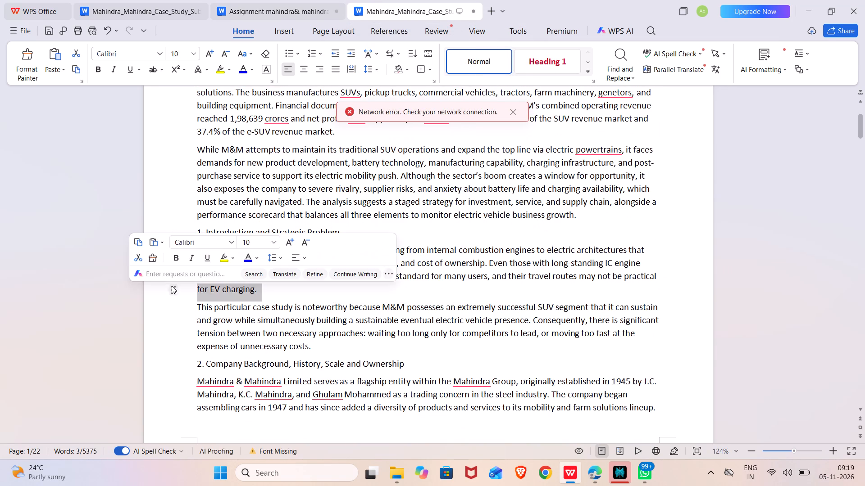
{"action": "left_click", "coordinate": [170, 318]}
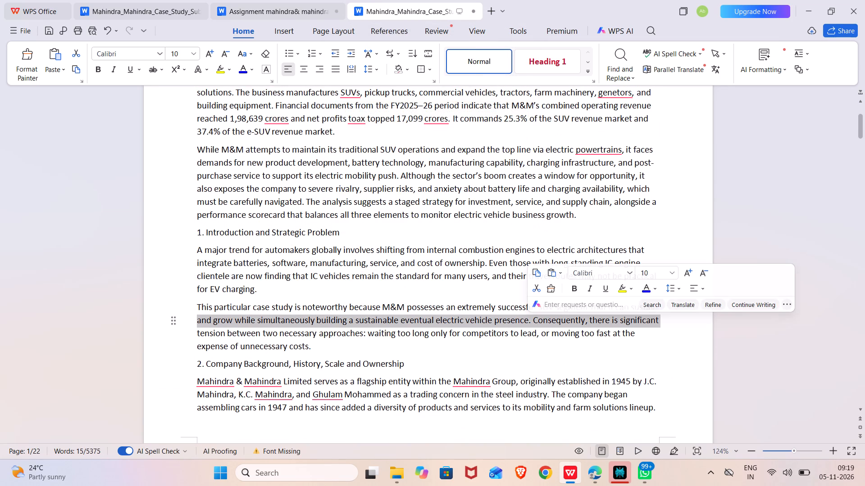
{"action": "left_click", "coordinate": [168, 264]}
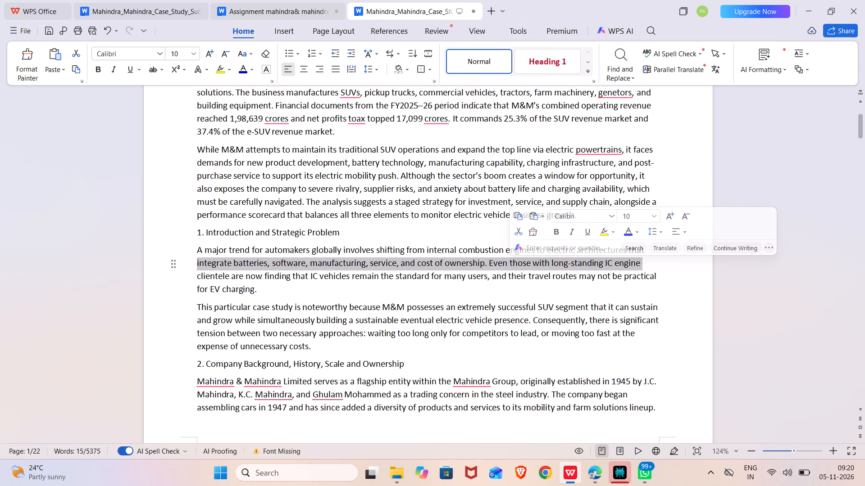
{"action": "left_click_drag", "start_coordinate": [197, 249], "coordinate": [322, 358]}
{"action": "key", "text": "ctrl+c"}
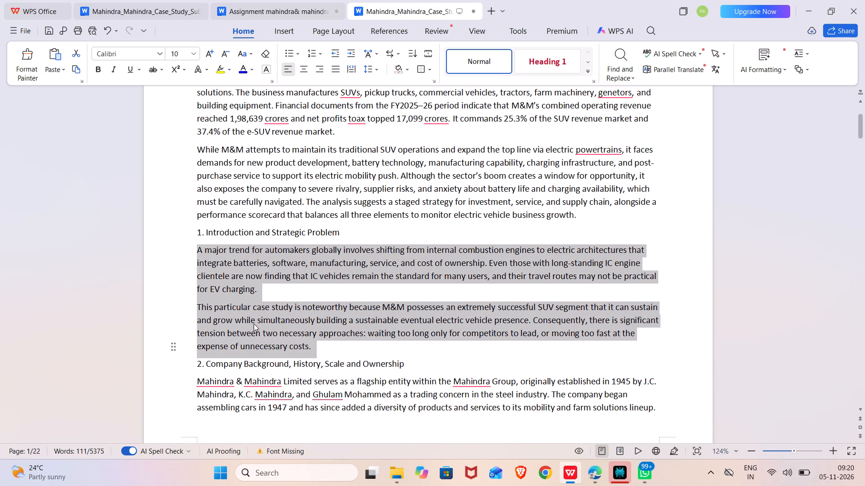
{"action": "left_click", "coordinate": [275, 0]}
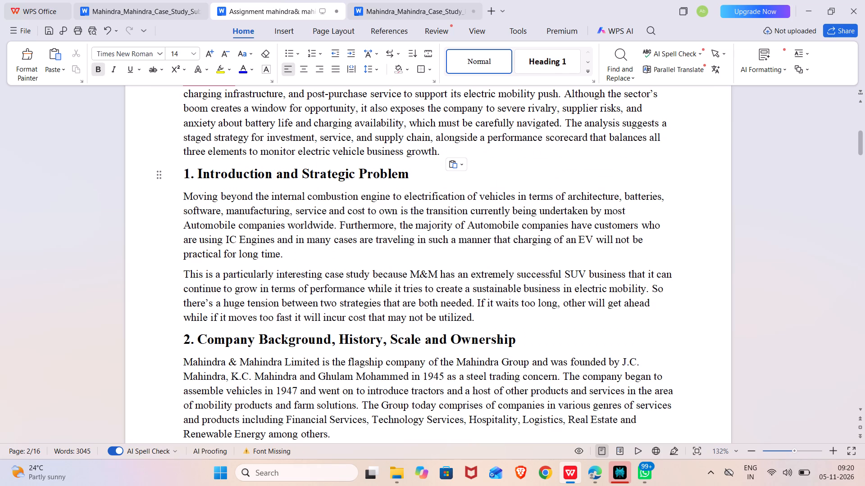
{"action": "left_click_drag", "start_coordinate": [182, 193], "coordinate": [485, 316]}
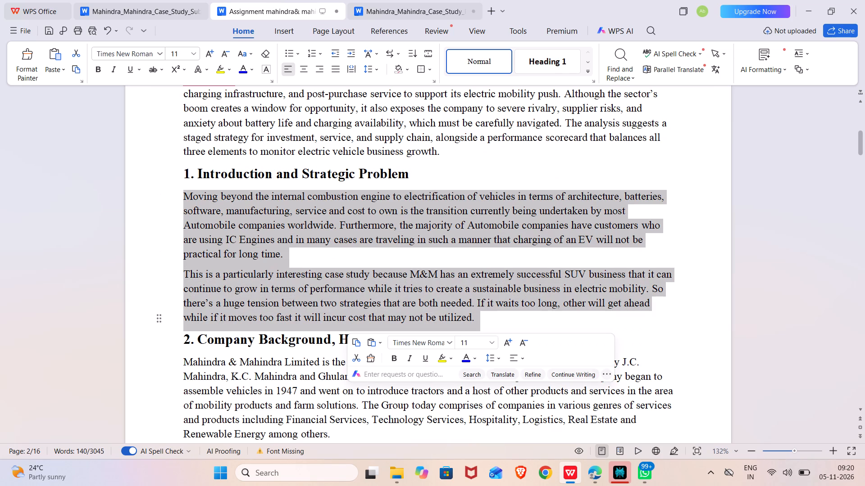
{"action": "key", "text": "BackSpace"}
{"action": "key", "text": "ctrl+v"}
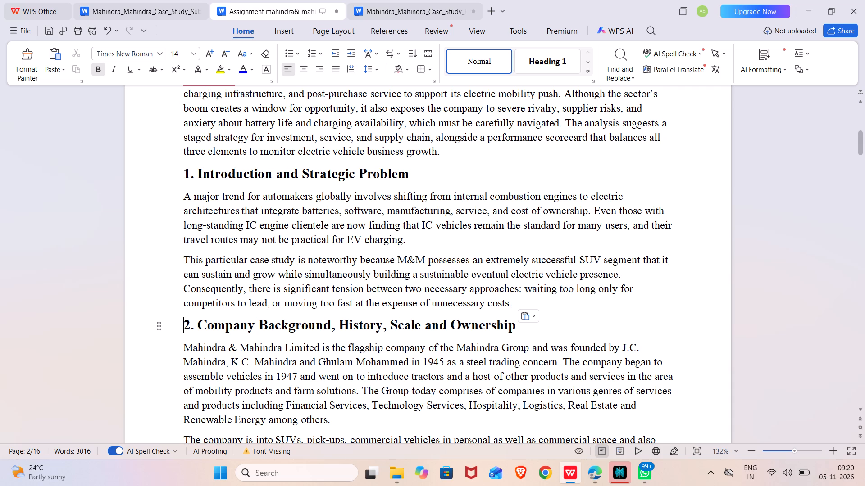
Replace the body of "2. Company Background, History, Scale and Ownership" in the Assignment document with the case study document's two paragraphs for that section.
{"action": "scroll", "coordinate": [409, 305], "scroll_direction": "down", "scroll_amount": 1}
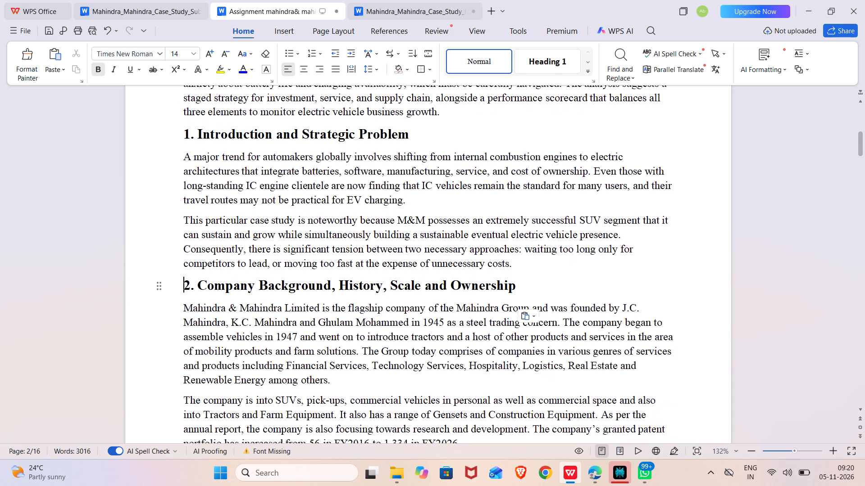
{"action": "left_click", "coordinate": [282, 308]}
{"action": "scroll", "coordinate": [282, 308], "scroll_direction": "down", "scroll_amount": 1}
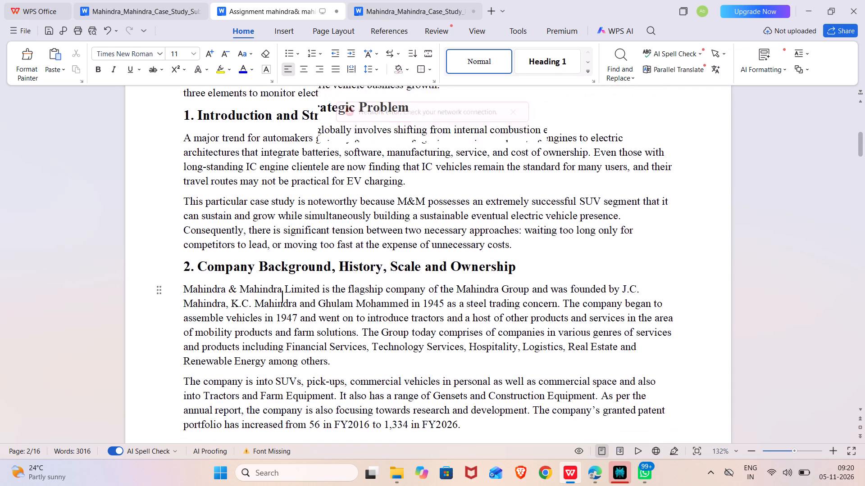
{"action": "scroll", "coordinate": [282, 308], "scroll_direction": "down", "scroll_amount": 1}
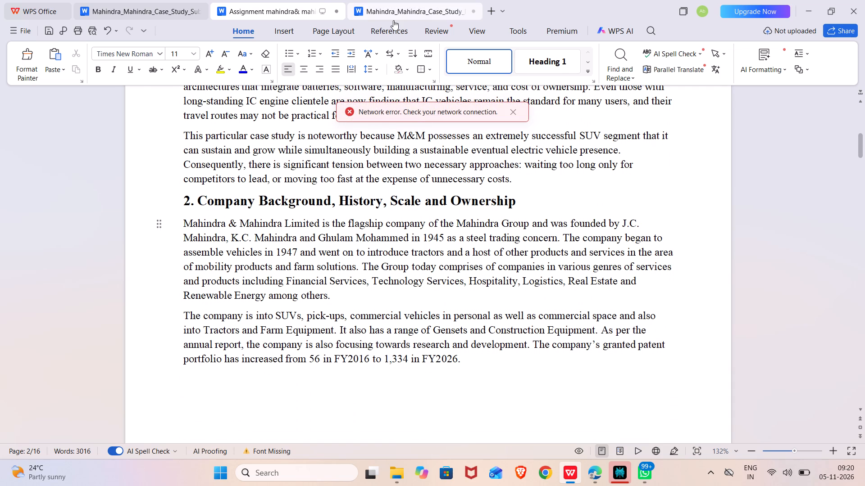
{"action": "left_click", "coordinate": [393, 20]}
{"action": "scroll", "coordinate": [325, 266], "scroll_direction": "down", "scroll_amount": 3}
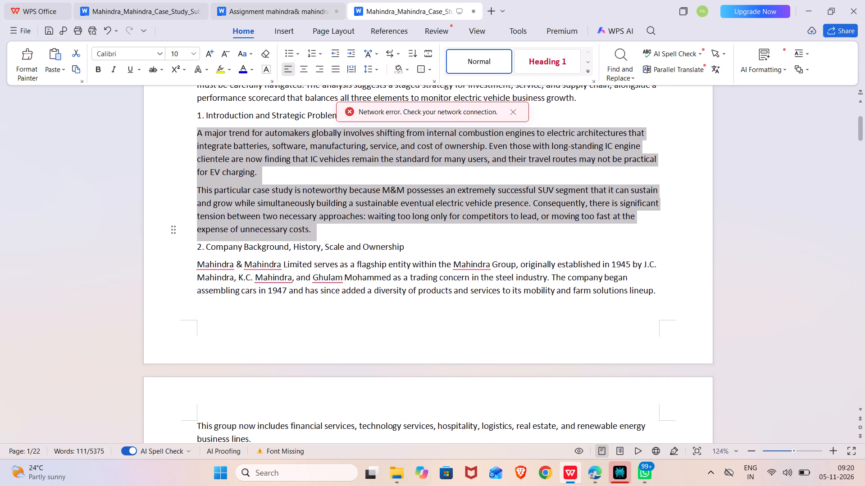
{"action": "left_click", "coordinate": [197, 328]}
{"action": "left_click_drag", "start_coordinate": [195, 260], "coordinate": [548, 427]}
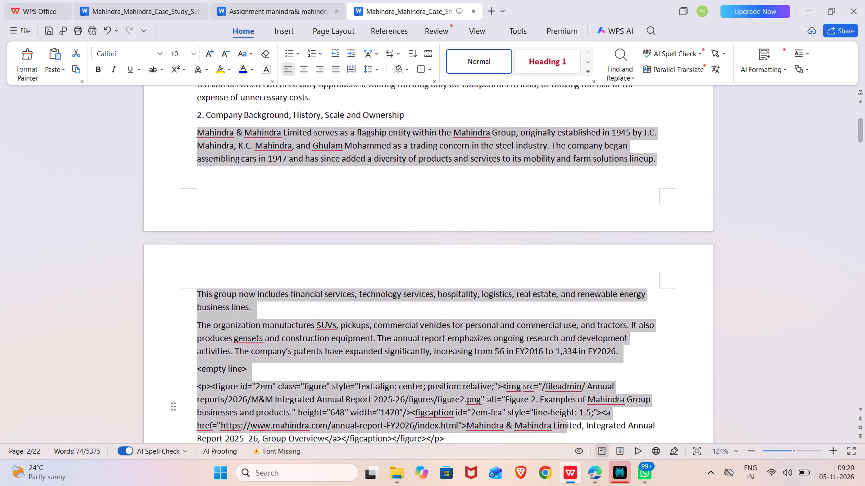
{"action": "left_click_drag", "start_coordinate": [548, 427], "coordinate": [583, 343]}
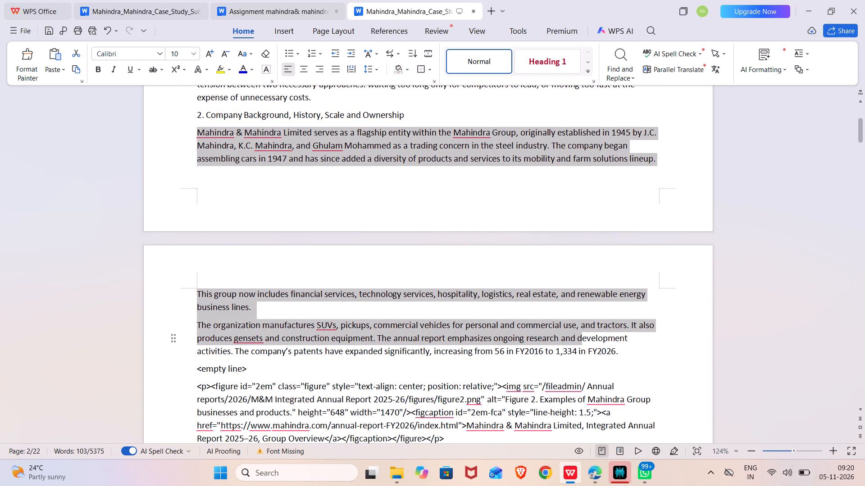
{"action": "left_click_drag", "start_coordinate": [583, 343], "coordinate": [619, 348]}
{"action": "key", "text": "ctrl+c"}
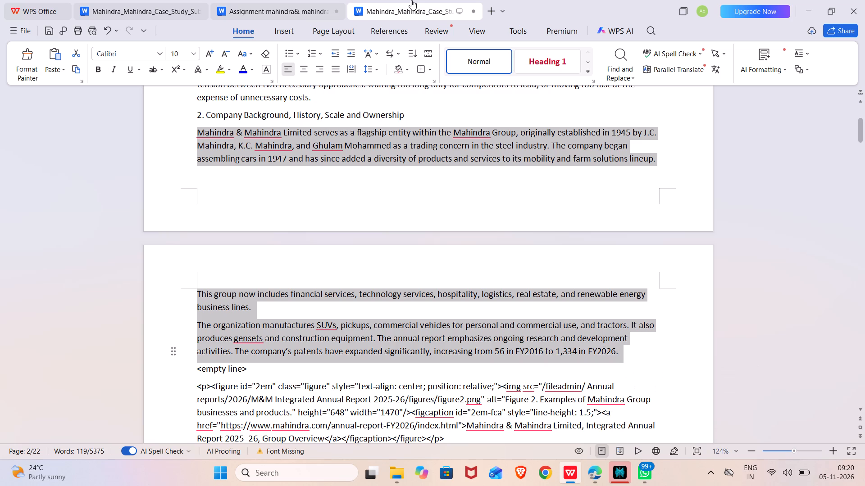
{"action": "left_click", "coordinate": [281, 0]}
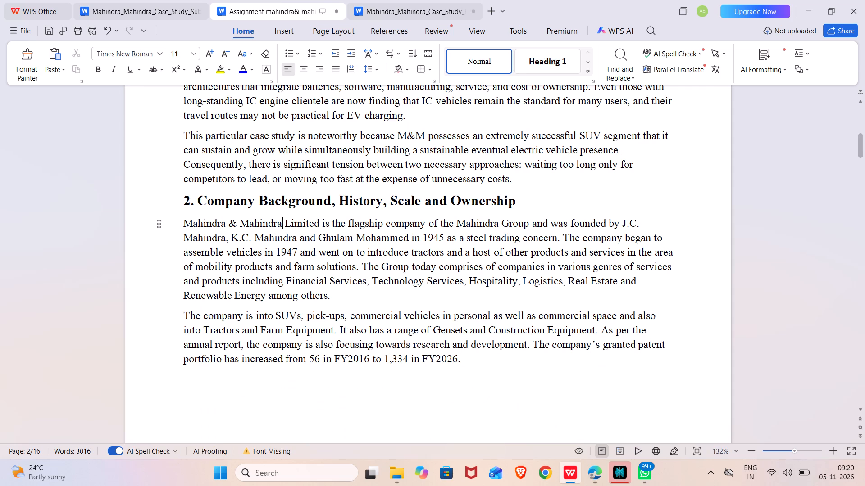
{"action": "left_click_drag", "start_coordinate": [184, 220], "coordinate": [490, 368]}
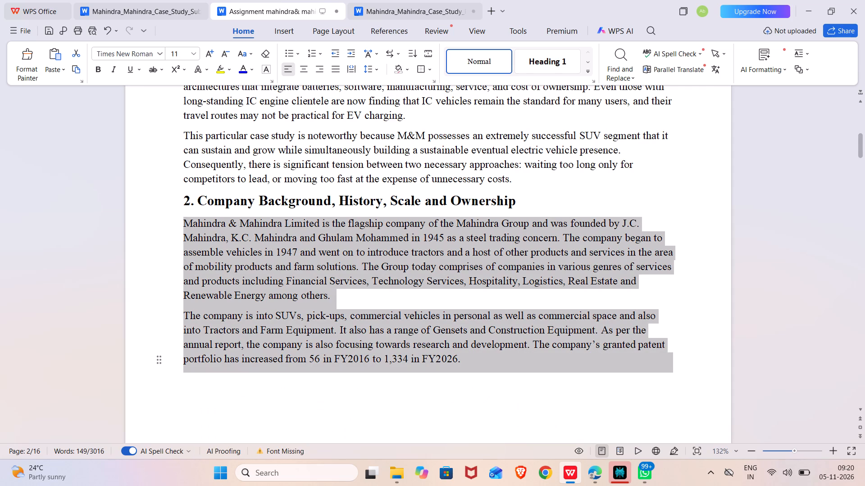
{"action": "left_click_drag", "start_coordinate": [490, 368], "coordinate": [490, 368]}
{"action": "key", "text": "BackSpace"}
{"action": "key", "text": "ctrl+v"}
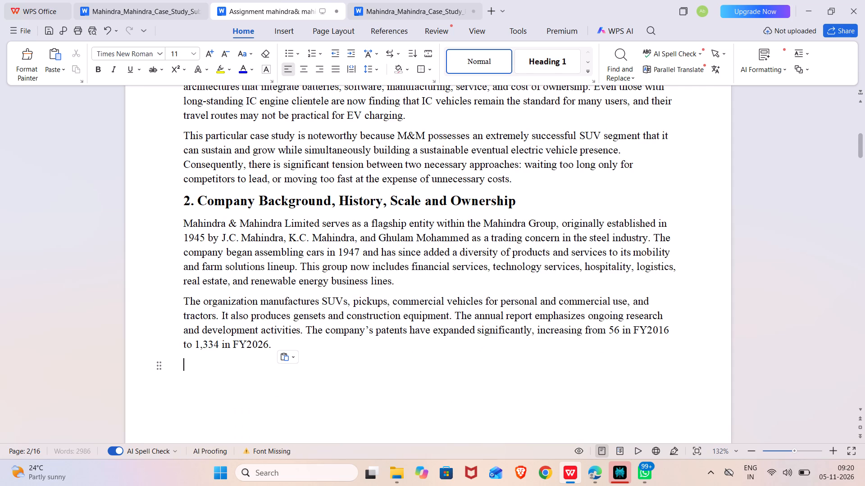
Replace the board and shareholding paragraph below Figure 1 with the case study document's version, leaving out its leading <p> tag.
{"action": "scroll", "coordinate": [603, 292], "scroll_direction": "up", "scroll_amount": 2}
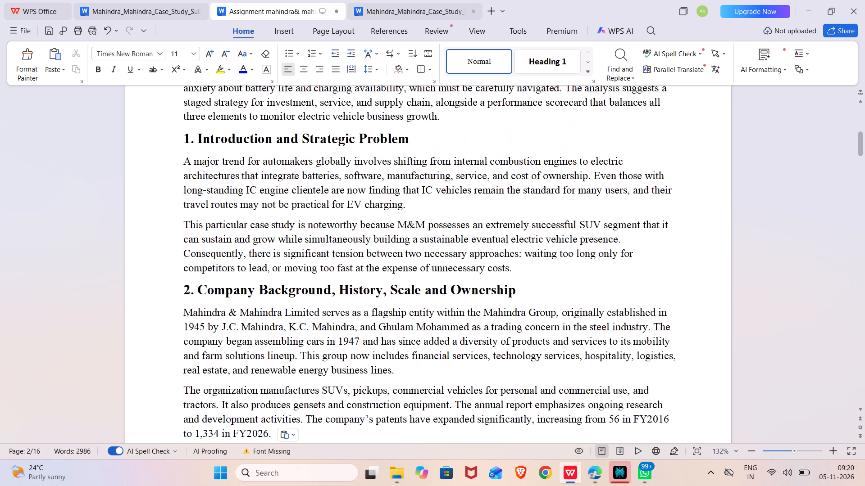
{"action": "scroll", "coordinate": [603, 292], "scroll_direction": "down", "scroll_amount": 4}
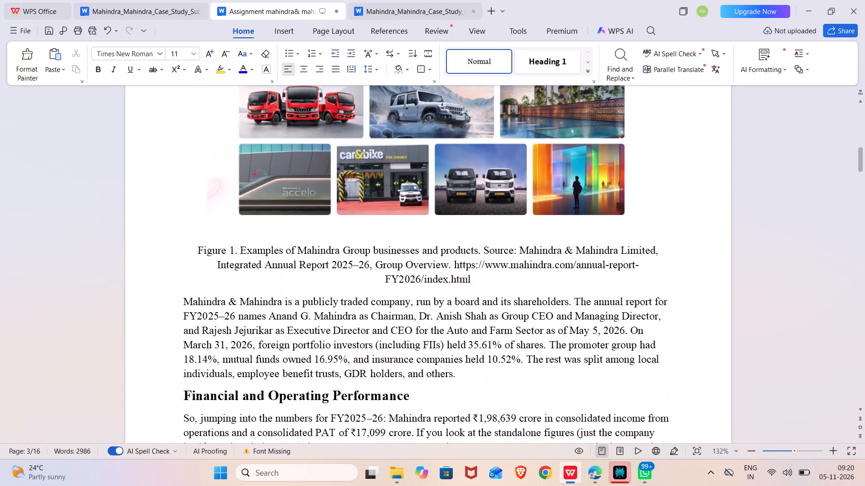
{"action": "scroll", "coordinate": [603, 292], "scroll_direction": "down", "scroll_amount": 3}
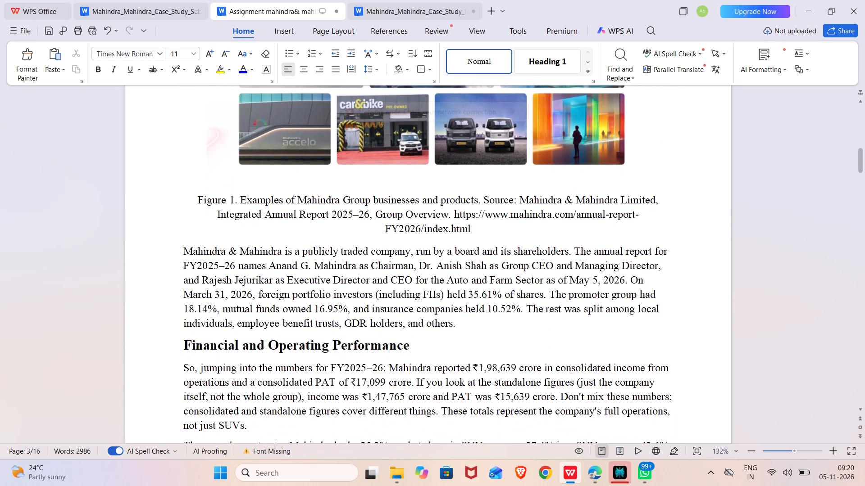
{"action": "left_click", "coordinate": [424, 0]}
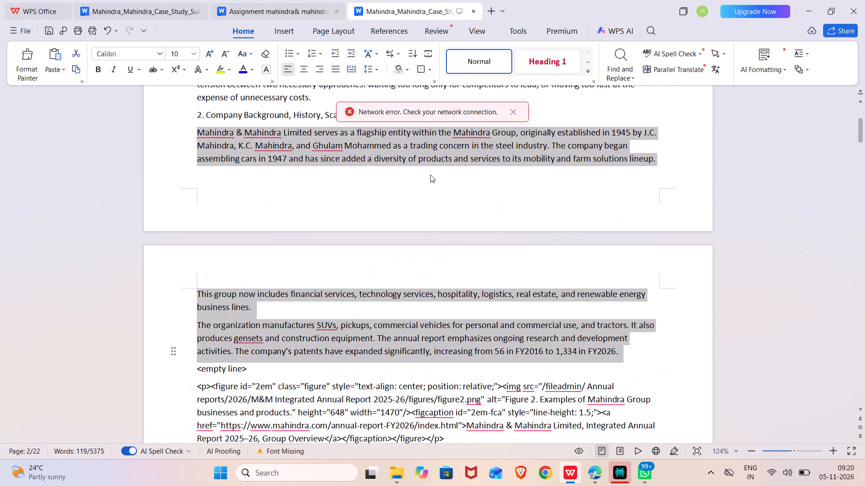
{"action": "left_click", "coordinate": [419, 227]}
{"action": "scroll", "coordinate": [419, 227], "scroll_direction": "down", "scroll_amount": 4}
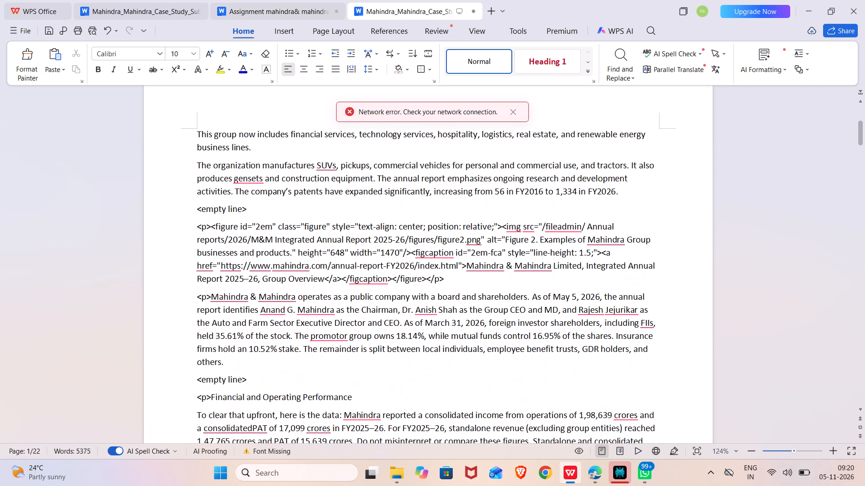
{"action": "scroll", "coordinate": [419, 227], "scroll_direction": "down", "scroll_amount": 1}
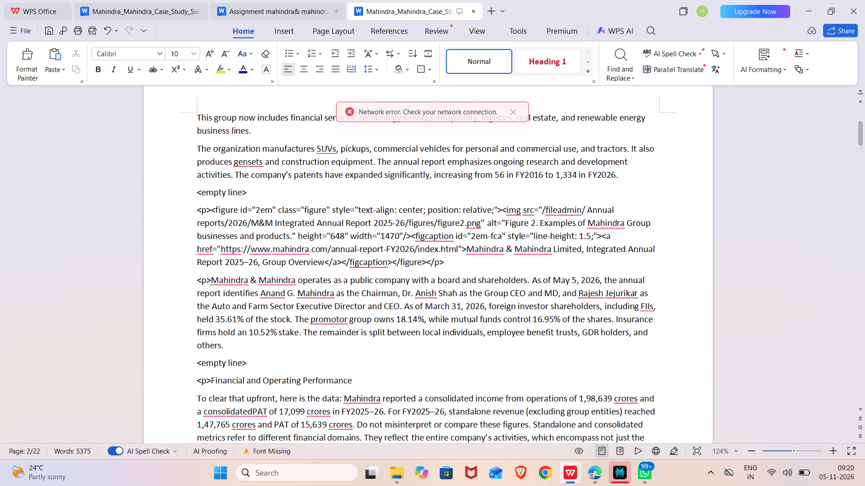
{"action": "left_click_drag", "start_coordinate": [211, 275], "coordinate": [237, 344]}
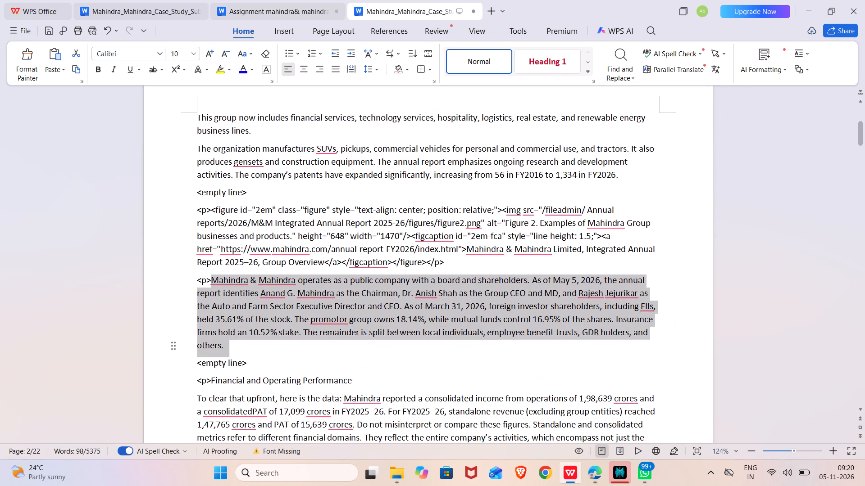
{"action": "left_click_drag", "start_coordinate": [237, 344], "coordinate": [237, 346]}
{"action": "key", "text": "ctrl+c"}
{"action": "left_click", "coordinate": [239, 0]}
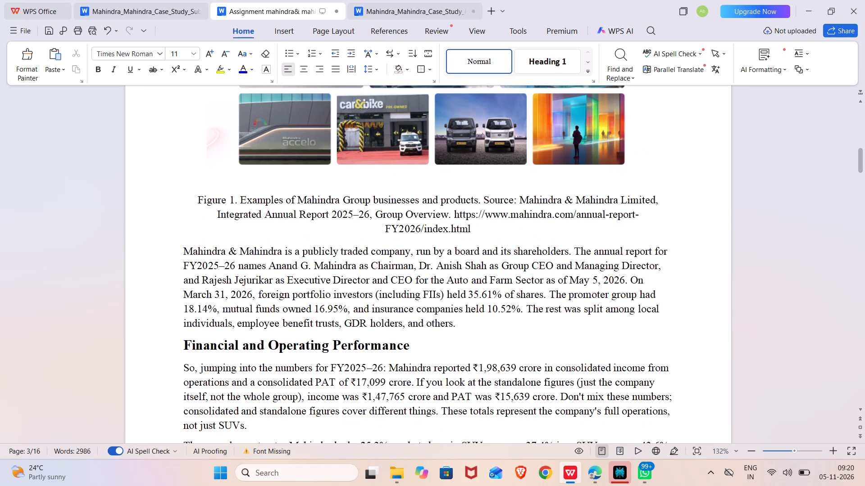
{"action": "left_click_drag", "start_coordinate": [185, 247], "coordinate": [450, 315]}
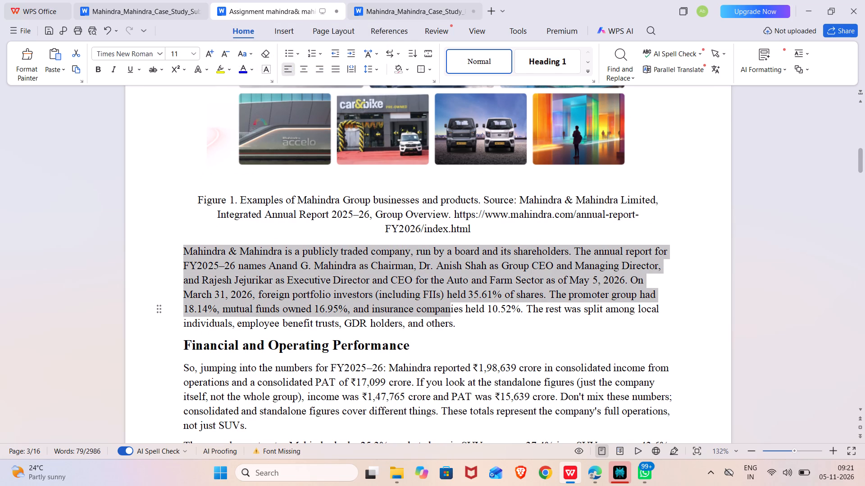
{"action": "left_click_drag", "start_coordinate": [450, 315], "coordinate": [454, 325]}
{"action": "key", "text": "BackSpace"}
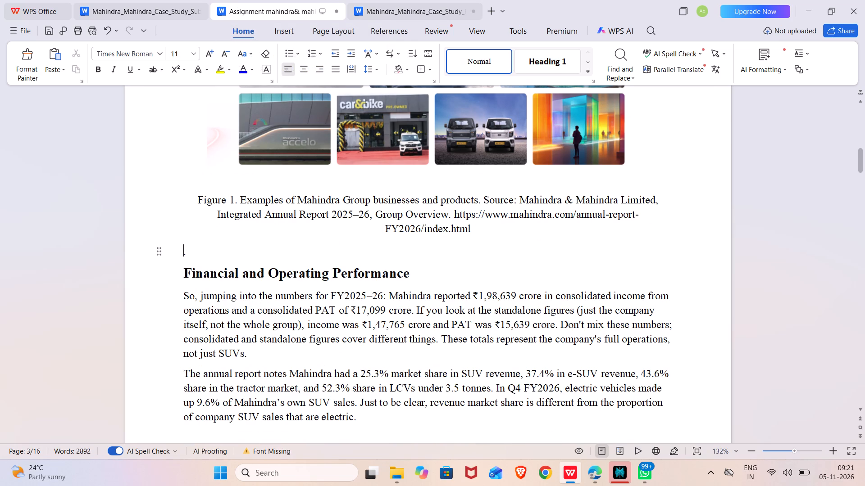
{"action": "key", "text": "ctrl+v"}
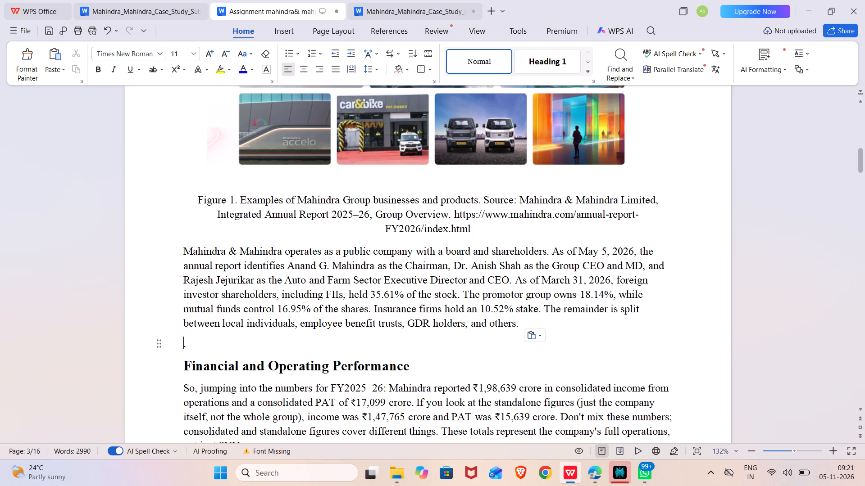
Delete the stray full stop on the line above the "Financial and Operating Performance" heading.
{"action": "left_click", "coordinate": [182, 348]}
{"action": "key", "text": "Right"}
{"action": "key", "text": "BackSpace"}
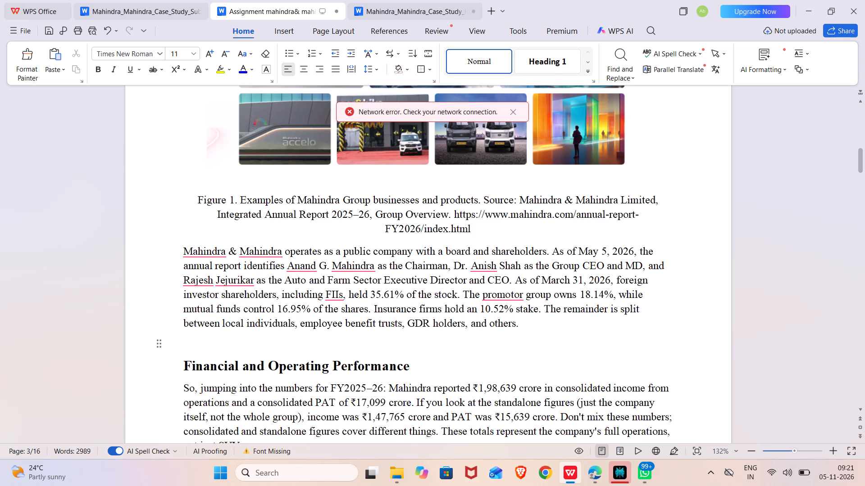
Replace the two body paragraphs under "Financial and Operating Performance" in the Assignment document with the case study document's two paragraphs for that section.
{"action": "scroll", "coordinate": [426, 282], "scroll_direction": "down", "scroll_amount": 4}
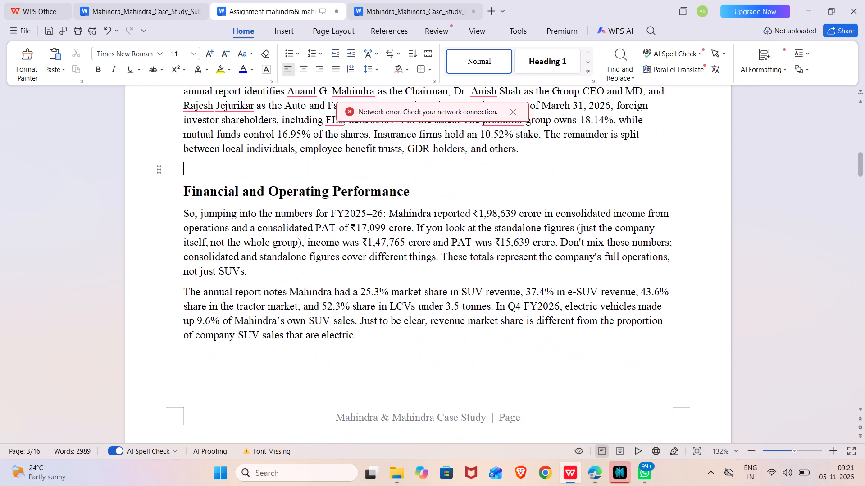
{"action": "left_click", "coordinate": [424, 9]}
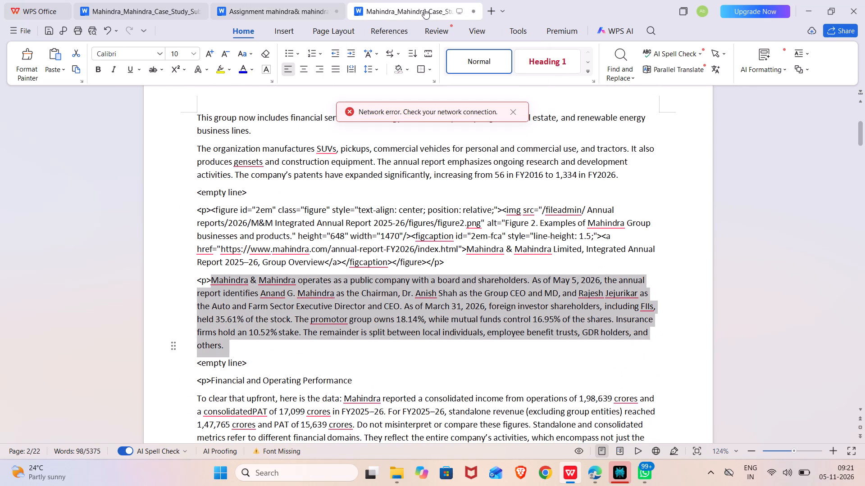
{"action": "left_click", "coordinate": [339, 357]}
{"action": "scroll", "coordinate": [339, 357], "scroll_direction": "down", "scroll_amount": 3}
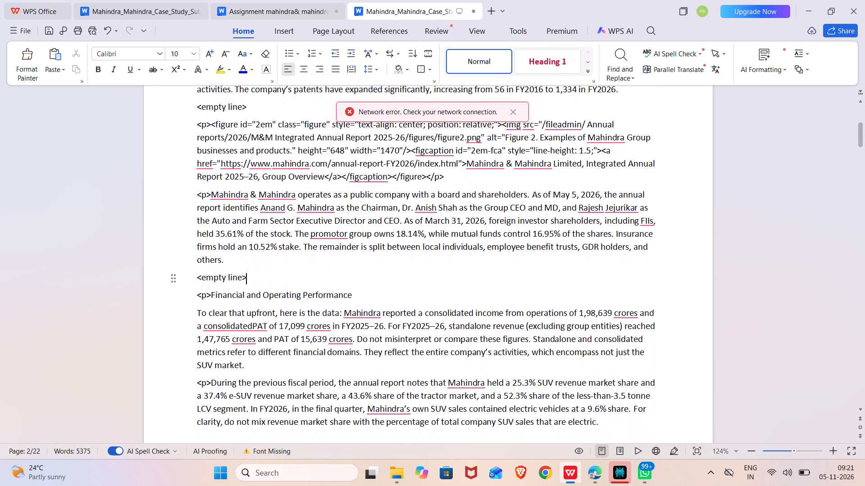
{"action": "scroll", "coordinate": [339, 357], "scroll_direction": "down", "scroll_amount": 1}
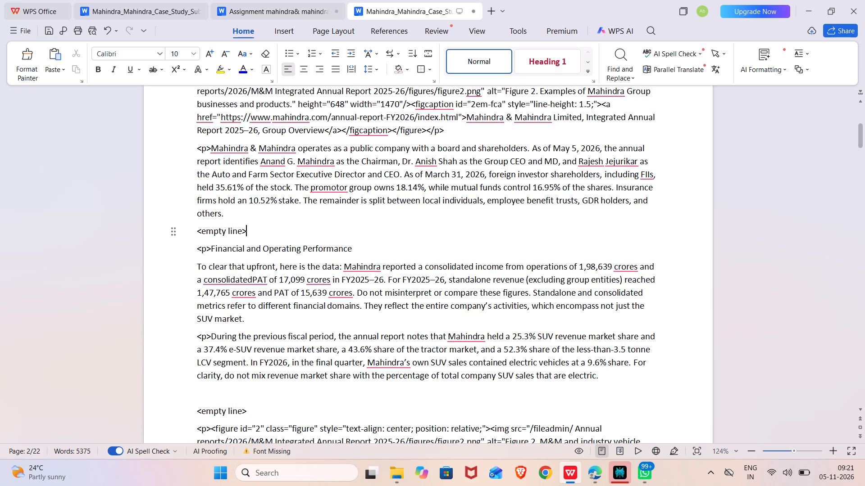
{"action": "left_click_drag", "start_coordinate": [197, 263], "coordinate": [624, 391]}
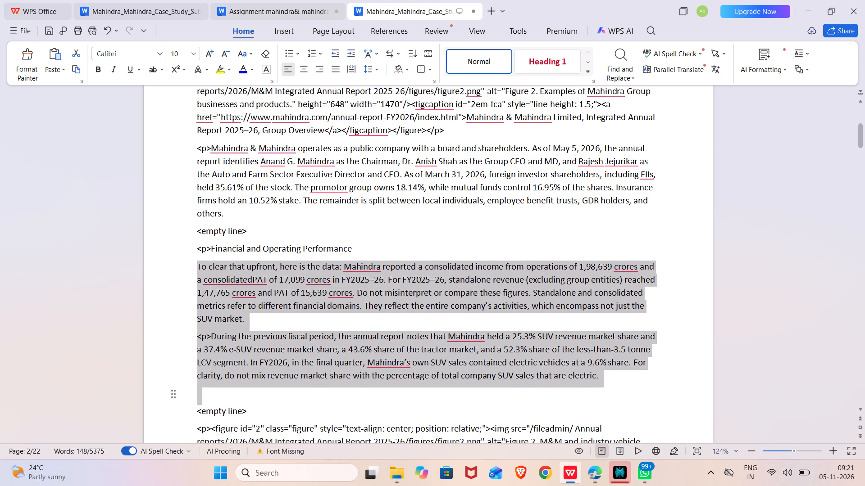
{"action": "left_click_drag", "start_coordinate": [624, 391], "coordinate": [618, 386]}
{"action": "key", "text": "ctrl+c"}
{"action": "left_click", "coordinate": [291, 6]}
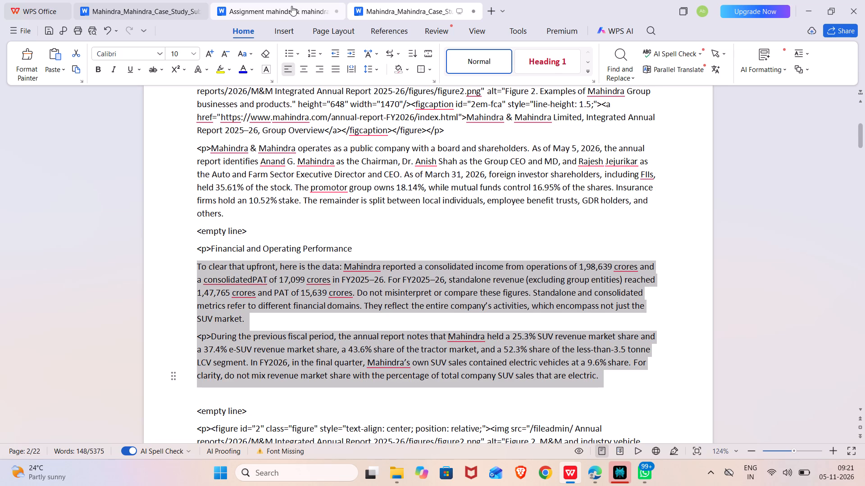
{"action": "scroll", "coordinate": [366, 259], "scroll_direction": "down", "scroll_amount": 1}
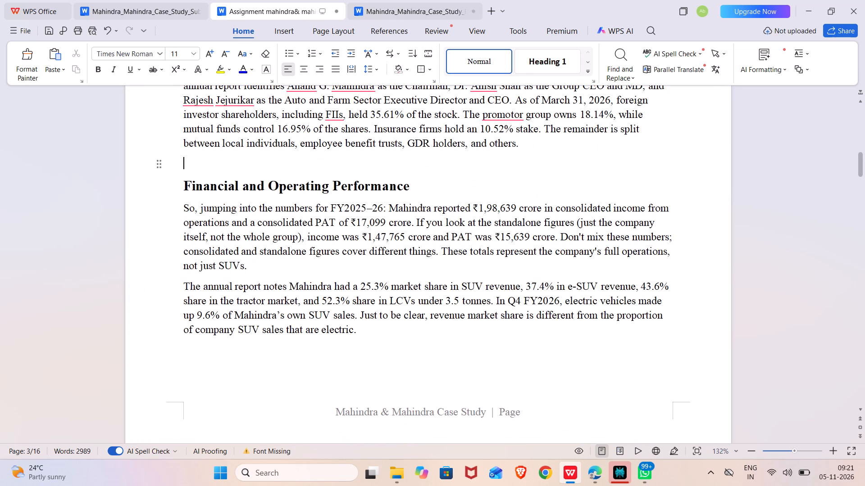
{"action": "left_click_drag", "start_coordinate": [183, 205], "coordinate": [383, 346]}
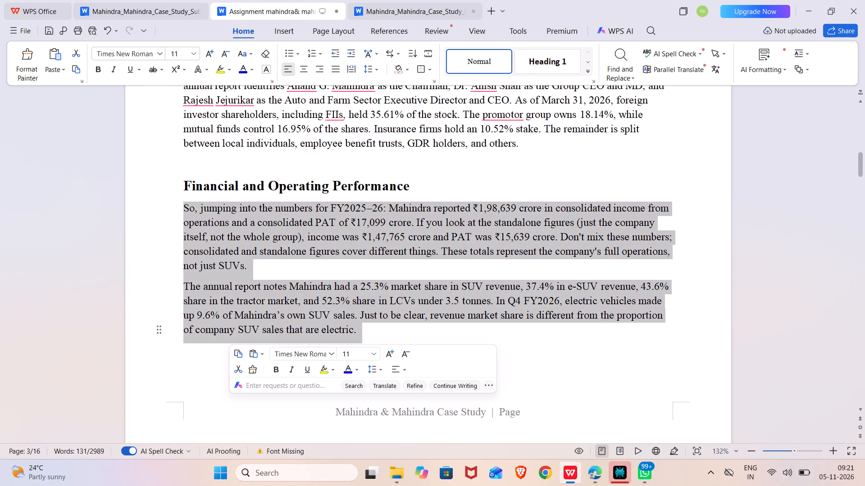
{"action": "key", "text": "BackSpace"}
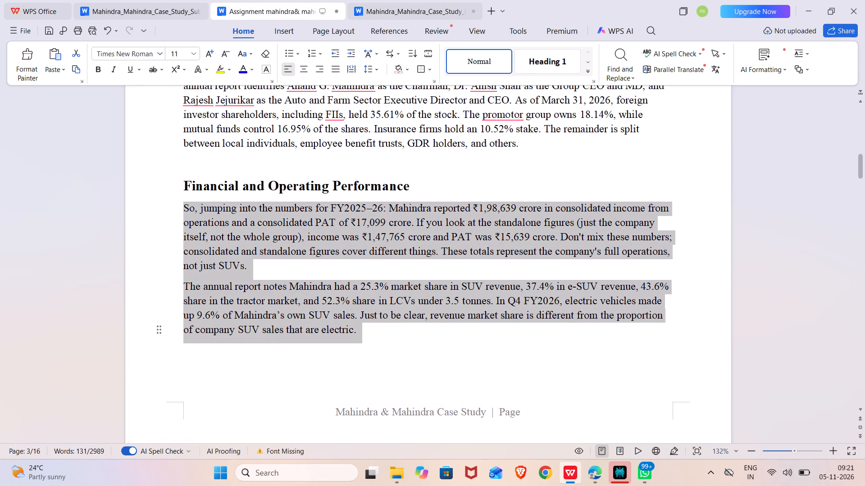
{"action": "key", "text": "ctrl+v"}
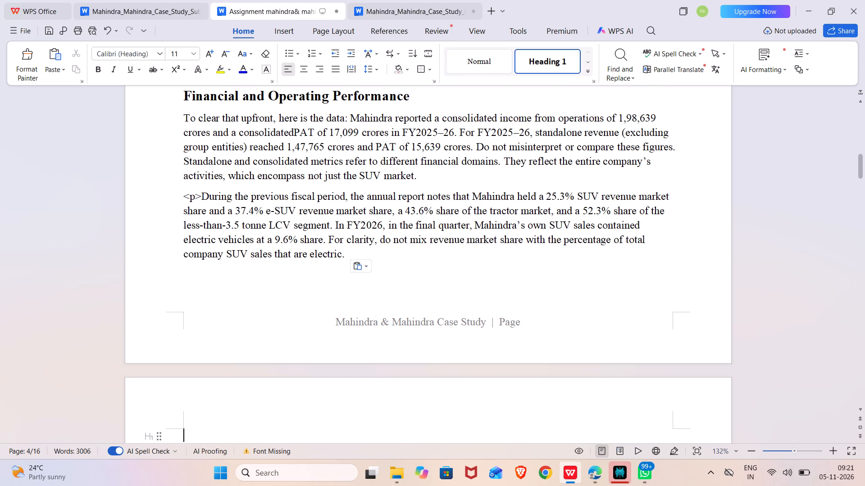
{"action": "scroll", "coordinate": [378, 306], "scroll_direction": "down", "scroll_amount": 3}
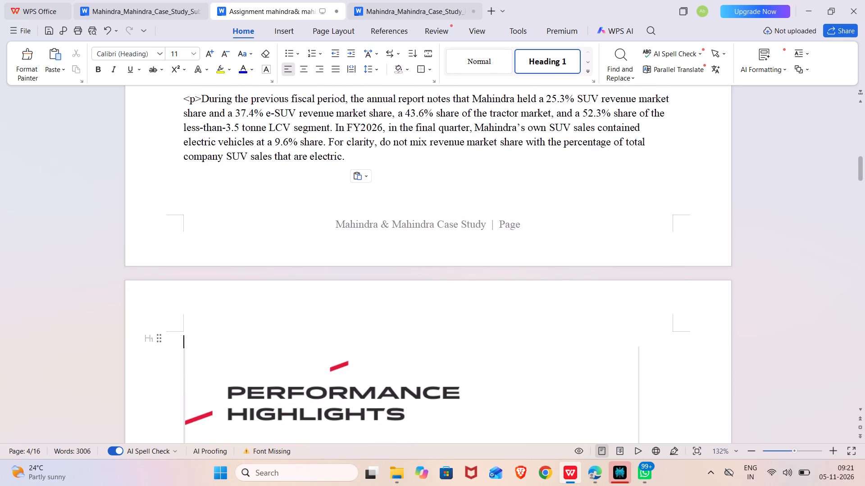
Replace the utility vehicle sales paragraph below Figure 2 in the Assignment document with the case study document's version, leaving out its leading <p> tag.
{"action": "scroll", "coordinate": [378, 306], "scroll_direction": "down", "scroll_amount": 2}
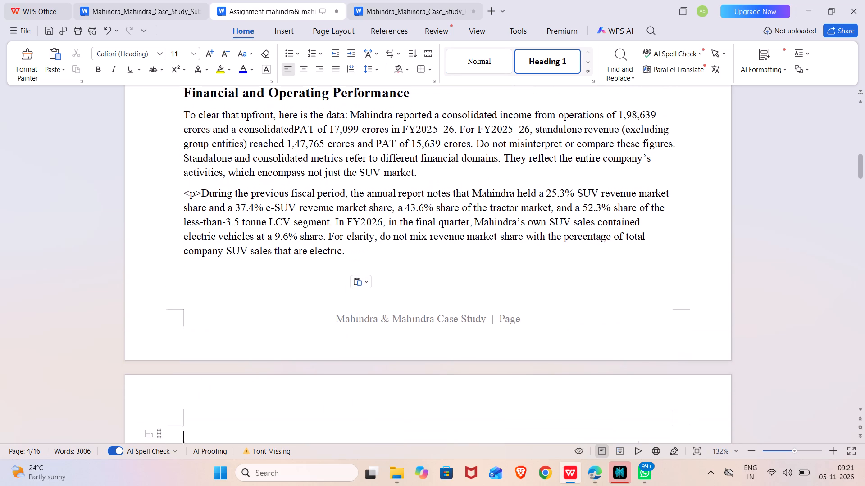
{"action": "scroll", "coordinate": [378, 306], "scroll_direction": "down", "scroll_amount": 4}
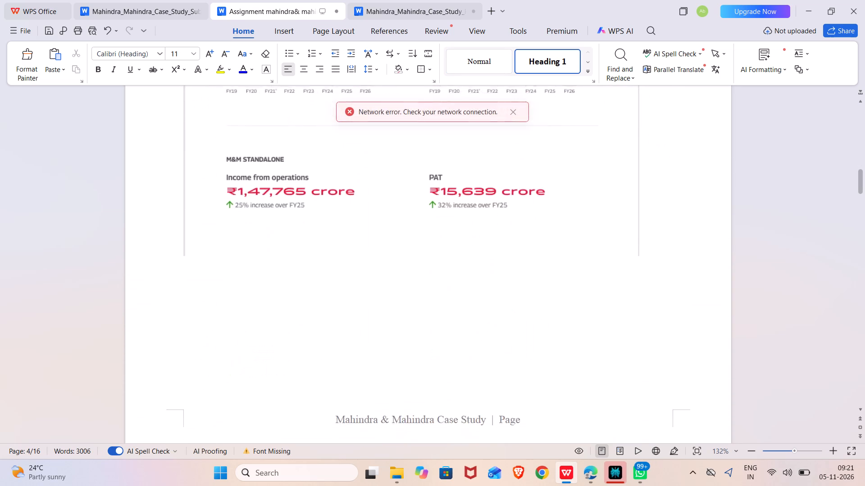
{"action": "scroll", "coordinate": [378, 306], "scroll_direction": "down", "scroll_amount": 3}
{"action": "scroll", "coordinate": [378, 306], "scroll_direction": "up", "scroll_amount": 6}
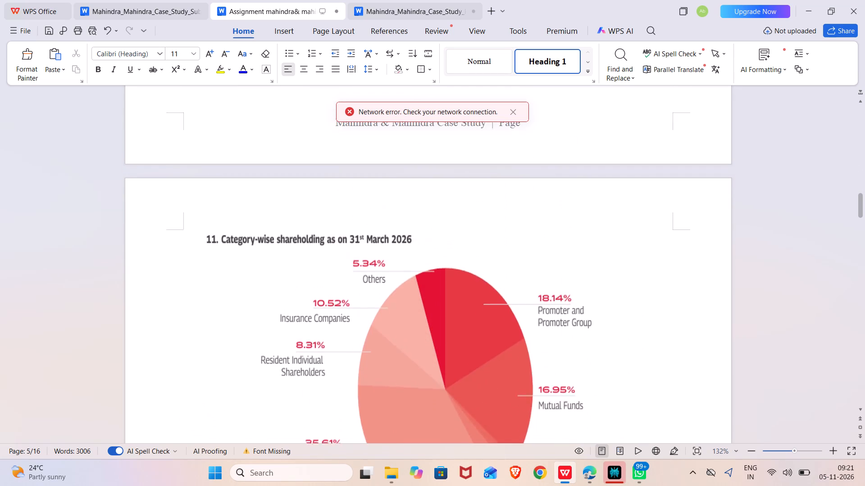
{"action": "scroll", "coordinate": [378, 306], "scroll_direction": "down", "scroll_amount": 2}
{"action": "scroll", "coordinate": [378, 306], "scroll_direction": "up", "scroll_amount": 8}
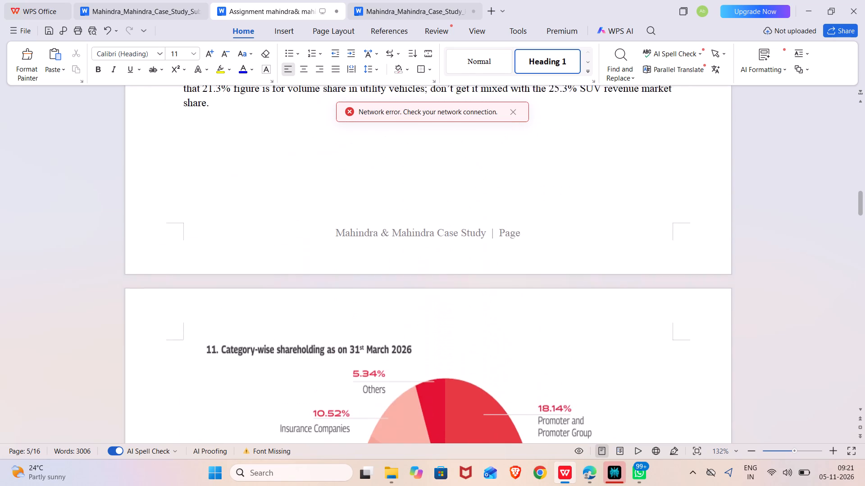
{"action": "scroll", "coordinate": [378, 306], "scroll_direction": "up", "scroll_amount": 3}
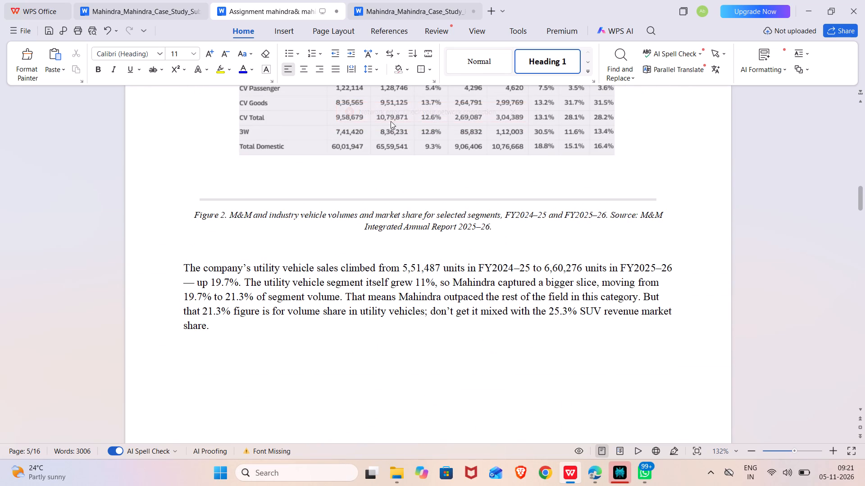
{"action": "left_click", "coordinate": [422, 0]}
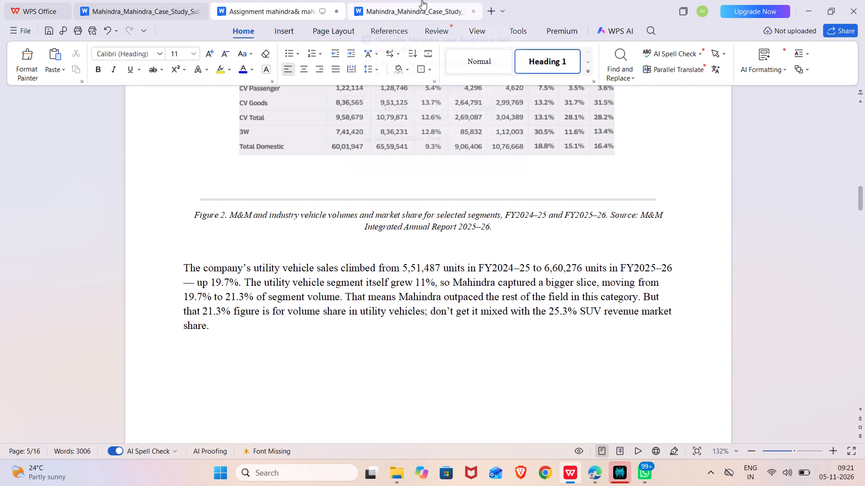
{"action": "scroll", "coordinate": [402, 239], "scroll_direction": "down", "scroll_amount": 4}
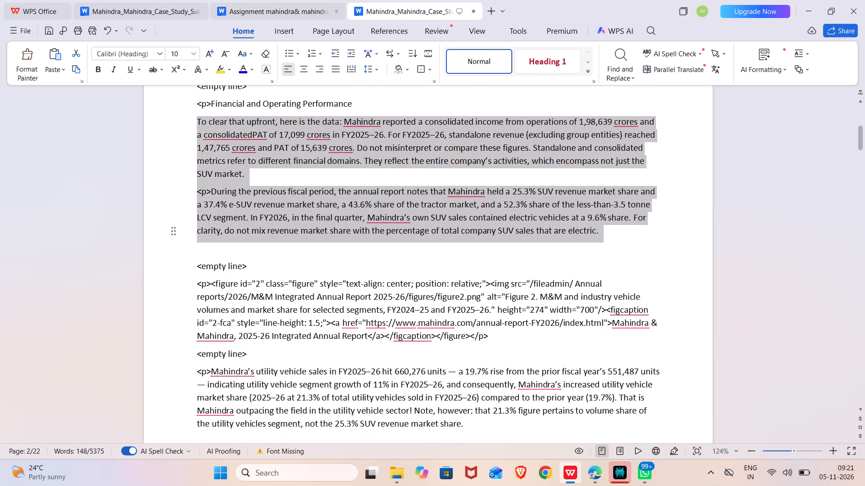
{"action": "left_click", "coordinate": [343, 275]}
{"action": "scroll", "coordinate": [329, 338], "scroll_direction": "down", "scroll_amount": 1}
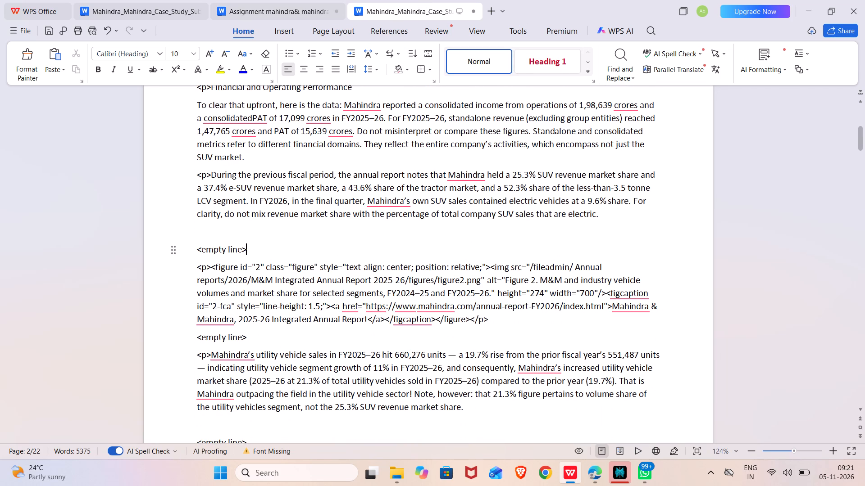
{"action": "scroll", "coordinate": [329, 338], "scroll_direction": "down", "scroll_amount": 1}
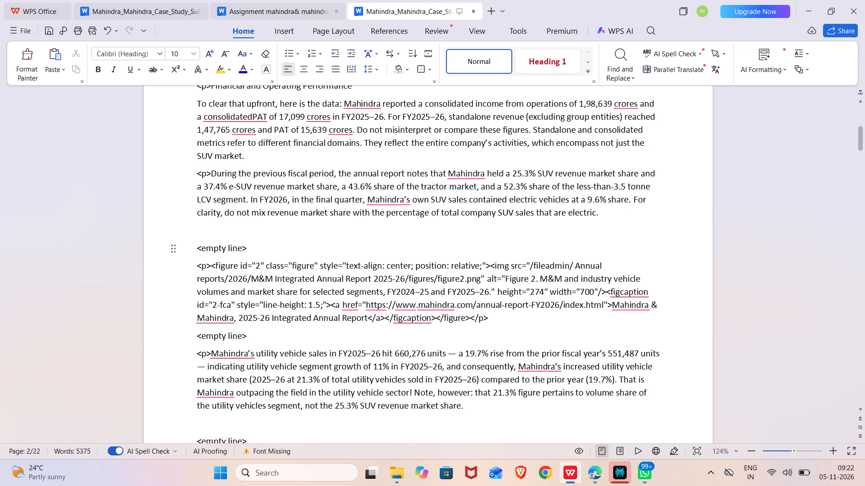
{"action": "scroll", "coordinate": [369, 337], "scroll_direction": "down", "scroll_amount": 1}
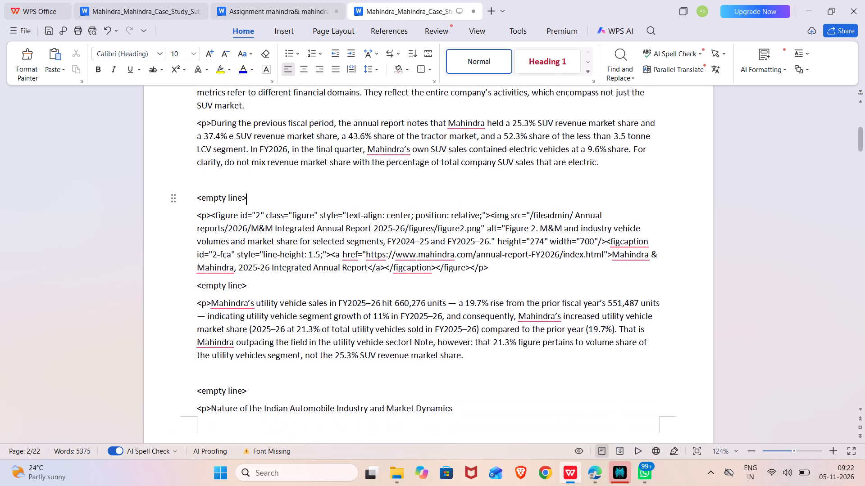
{"action": "scroll", "coordinate": [369, 337], "scroll_direction": "down", "scroll_amount": 2}
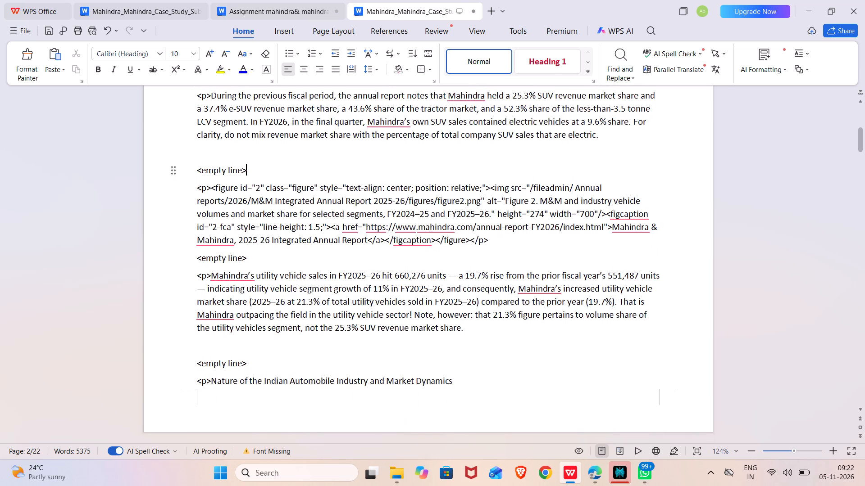
{"action": "left_click_drag", "start_coordinate": [210, 270], "coordinate": [220, 274]}
{"action": "left_click_drag", "start_coordinate": [220, 274], "coordinate": [481, 328]}
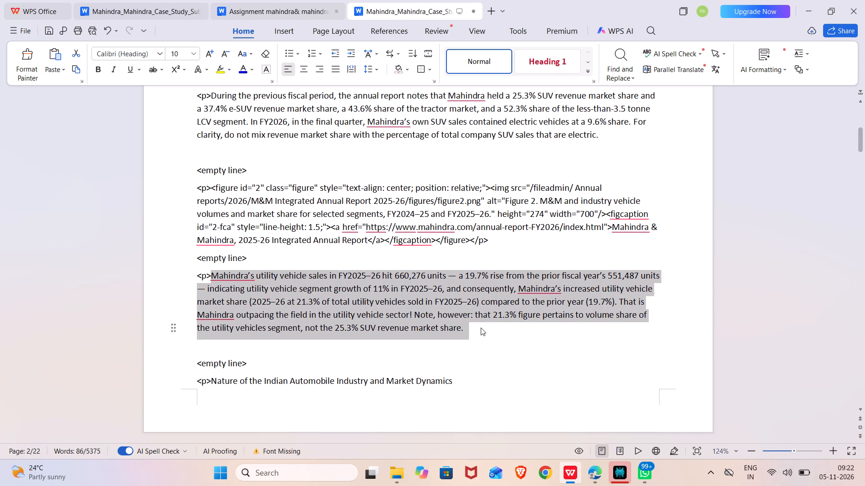
{"action": "key", "text": "ctrl+c"}
{"action": "left_click", "coordinate": [260, 0]}
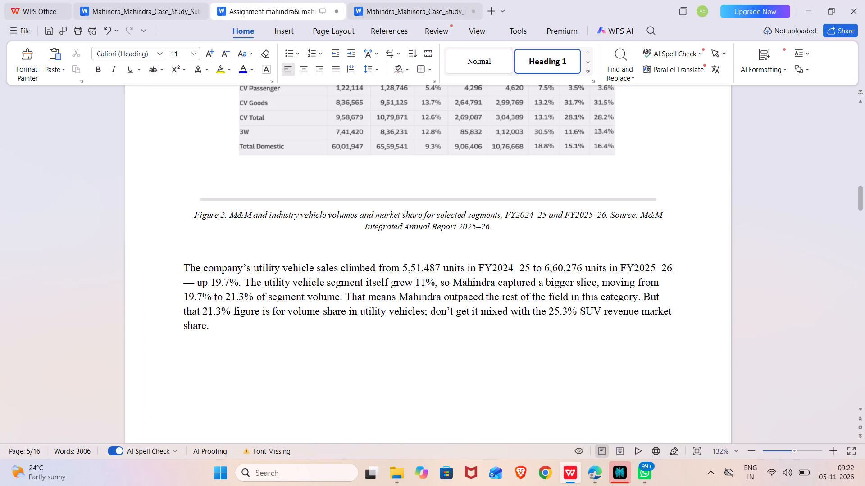
{"action": "scroll", "coordinate": [514, 301], "scroll_direction": "down", "scroll_amount": 1}
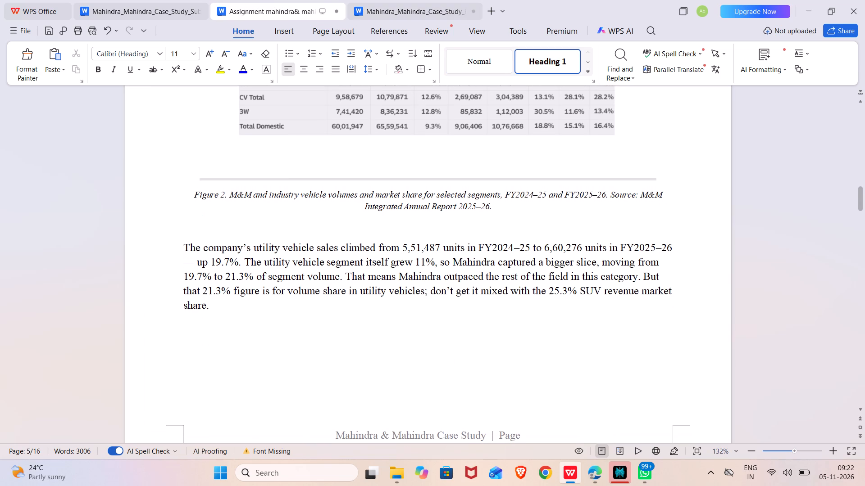
{"action": "scroll", "coordinate": [514, 301], "scroll_direction": "down", "scroll_amount": 1}
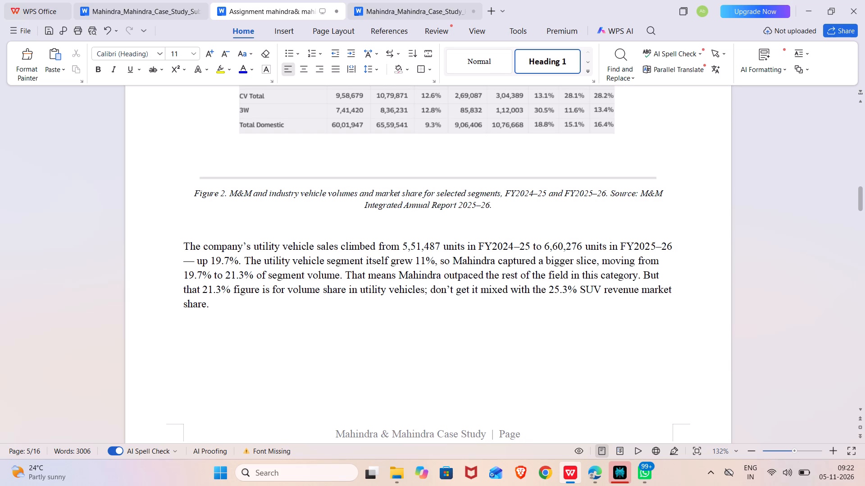
{"action": "left_click_drag", "start_coordinate": [184, 238], "coordinate": [210, 314]}
{"action": "key", "text": "BackSpace"}
{"action": "key", "text": "backslash"}
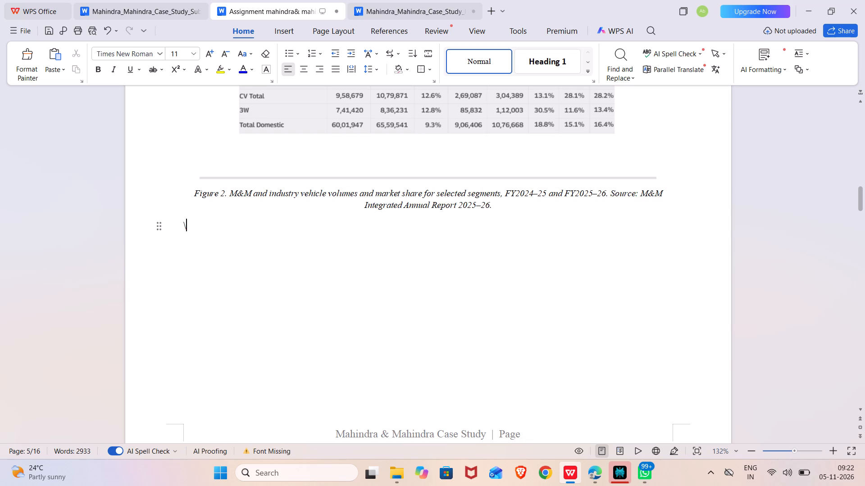
{"action": "key", "text": "BackSpace"}
{"action": "key", "text": "v"}
{"action": "key", "text": "BackSpace"}
{"action": "key", "text": "ctrl+v"}
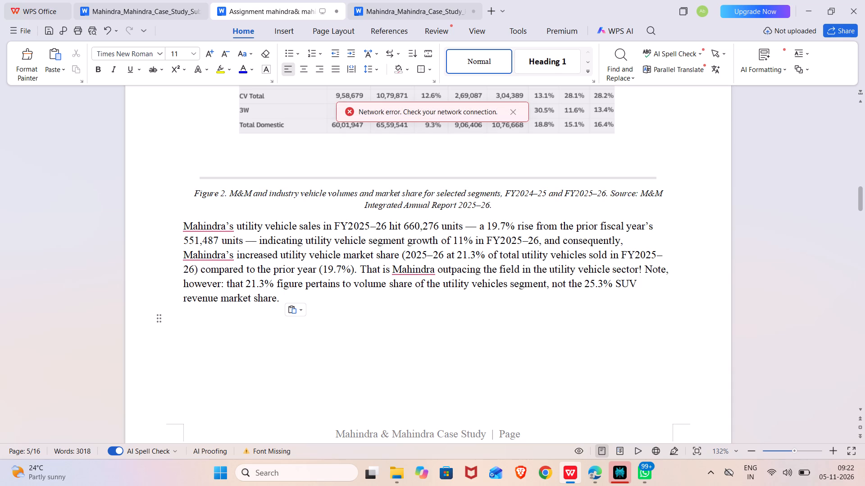
{"action": "left_click", "coordinate": [362, 335]}
Replace the two paragraphs under "Nature of the Indian Automobile Industry and Market Dynamics" in the Assignment document with the case study document's two paragraphs.
{"action": "scroll", "coordinate": [362, 335], "scroll_direction": "down", "scroll_amount": 6}
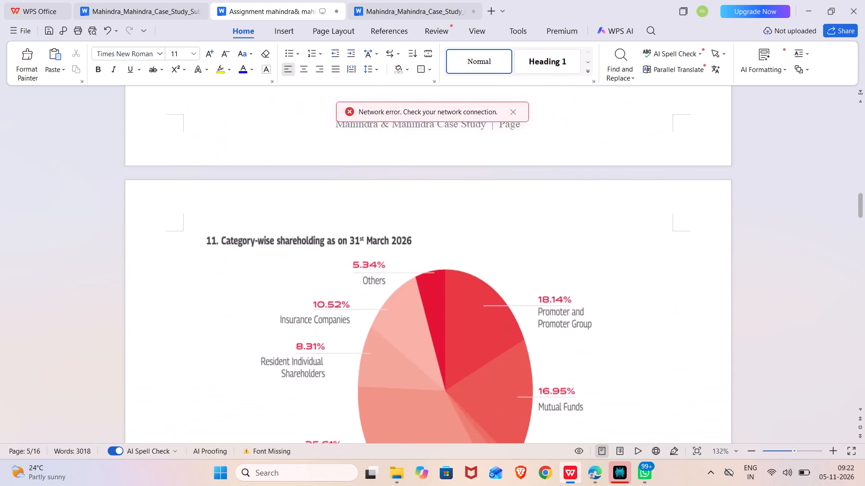
{"action": "scroll", "coordinate": [362, 335], "scroll_direction": "down", "scroll_amount": 3}
{"action": "scroll", "coordinate": [362, 335], "scroll_direction": "up", "scroll_amount": 2}
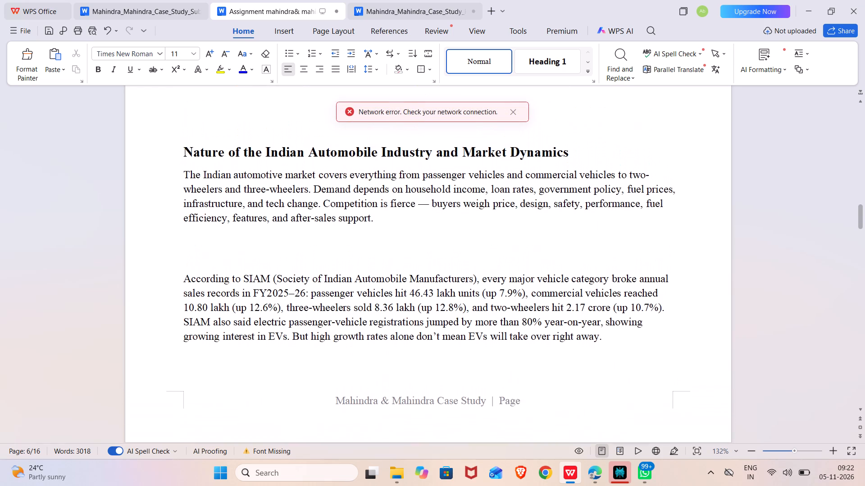
{"action": "scroll", "coordinate": [362, 335], "scroll_direction": "up", "scroll_amount": 2}
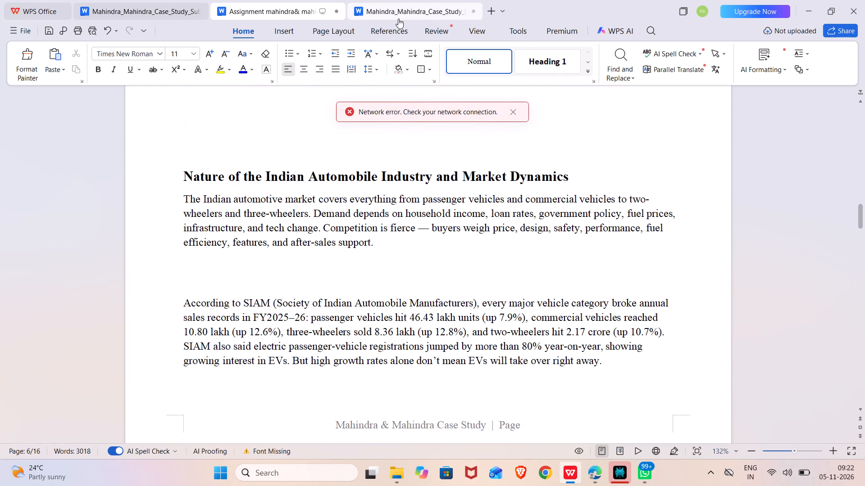
{"action": "left_click", "coordinate": [398, 18]}
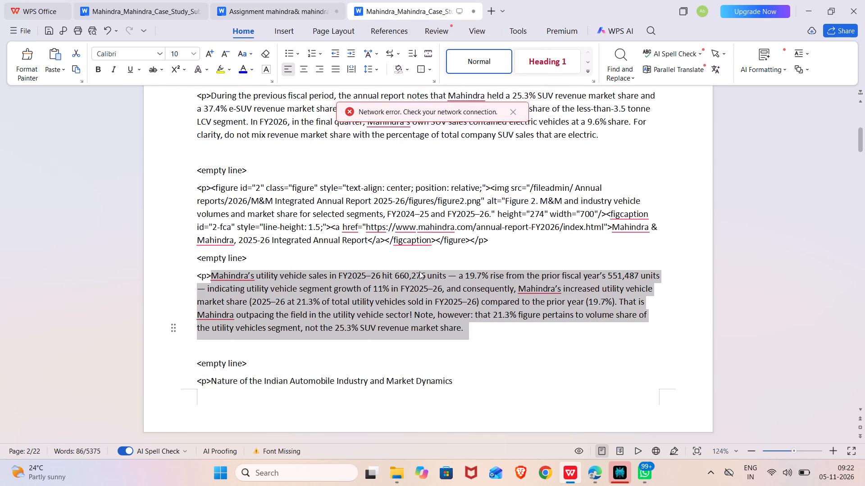
{"action": "left_click", "coordinate": [482, 332]}
{"action": "scroll", "coordinate": [482, 332], "scroll_direction": "down", "scroll_amount": 5}
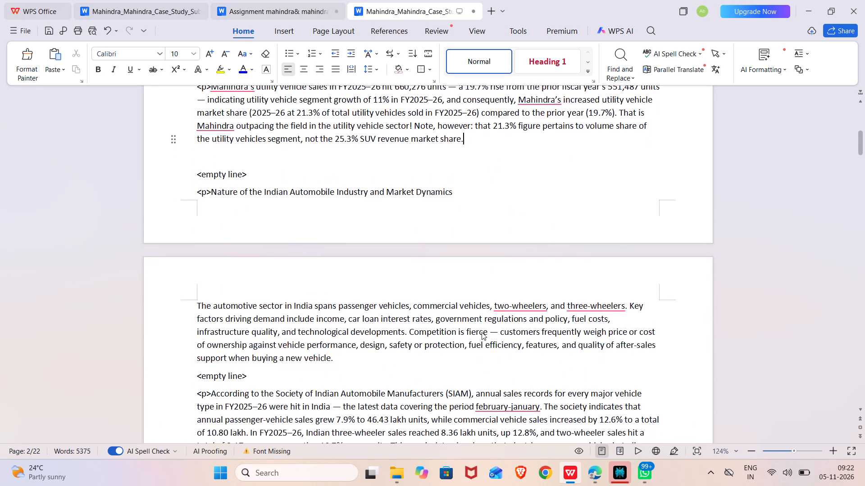
{"action": "scroll", "coordinate": [482, 332], "scroll_direction": "down", "scroll_amount": 1}
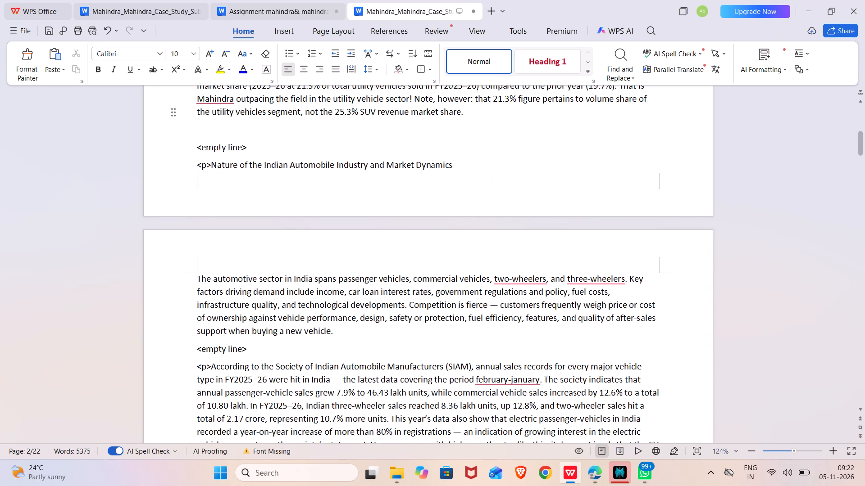
{"action": "left_click_drag", "start_coordinate": [198, 277], "coordinate": [330, 330]}
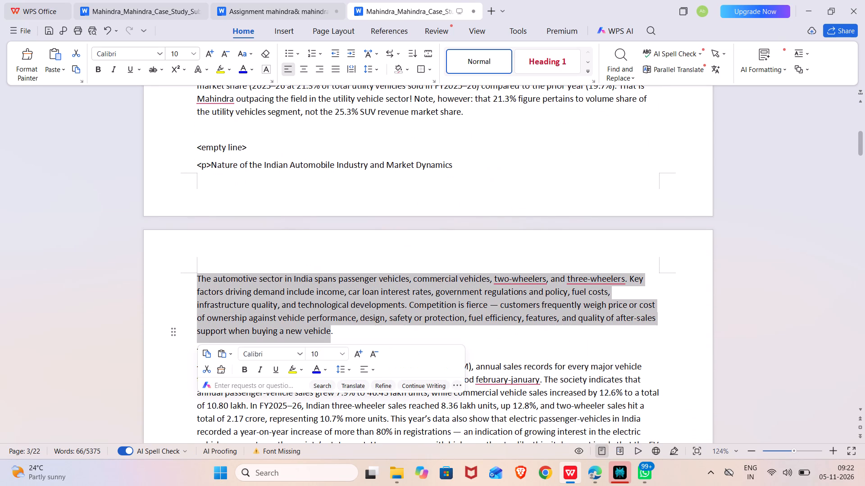
{"action": "left_click", "coordinate": [330, 330]}
{"action": "left_click_drag", "start_coordinate": [330, 330], "coordinate": [384, 364]}
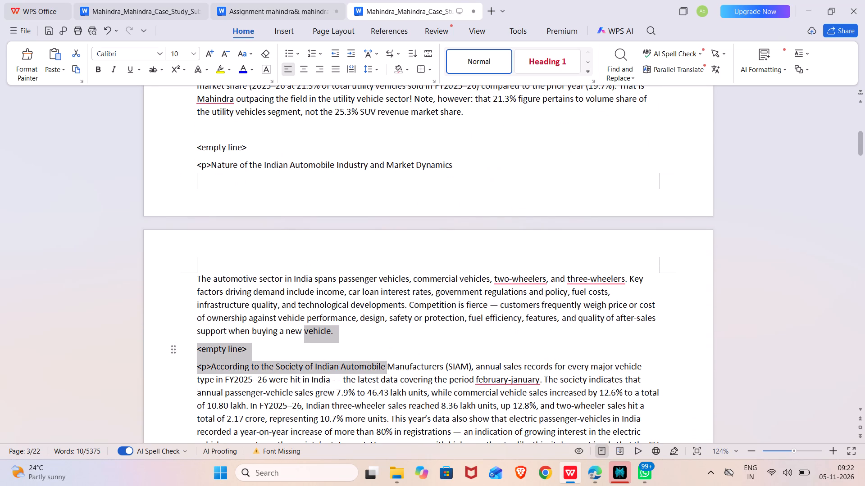
{"action": "left_click_drag", "start_coordinate": [384, 364], "coordinate": [422, 375]}
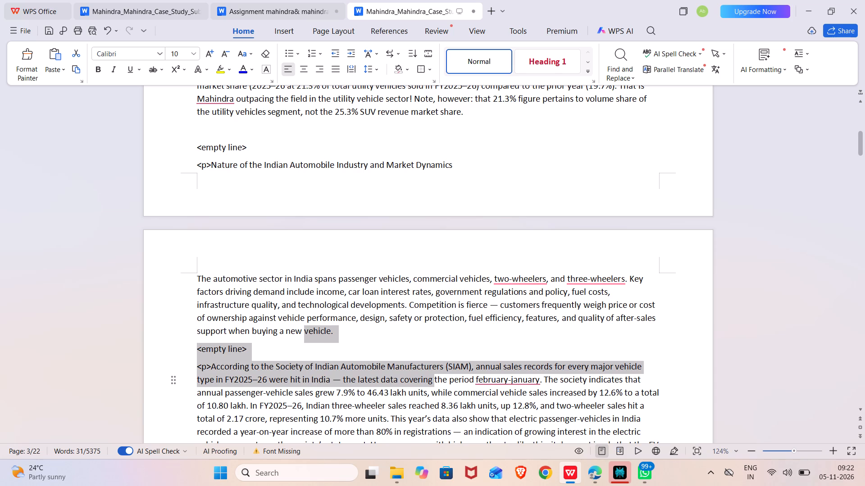
{"action": "left_click", "coordinate": [196, 274]}
{"action": "left_click_drag", "start_coordinate": [196, 274], "coordinate": [513, 439]}
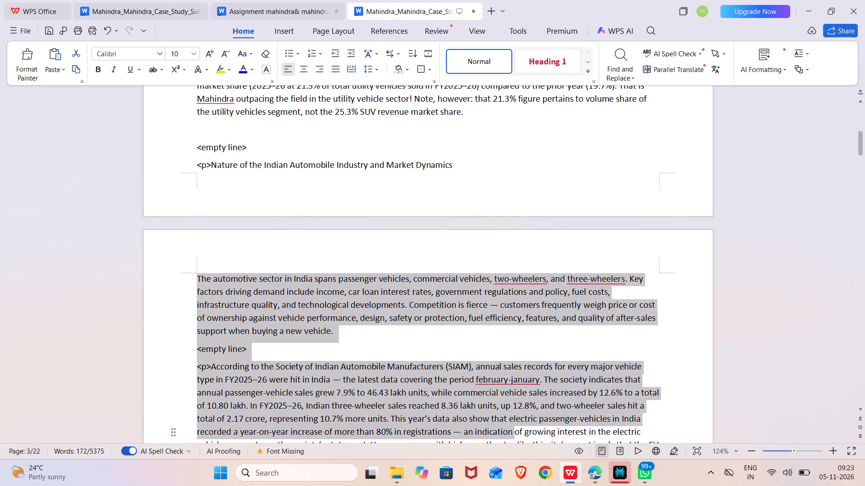
{"action": "left_click_drag", "start_coordinate": [513, 439], "coordinate": [333, 382]}
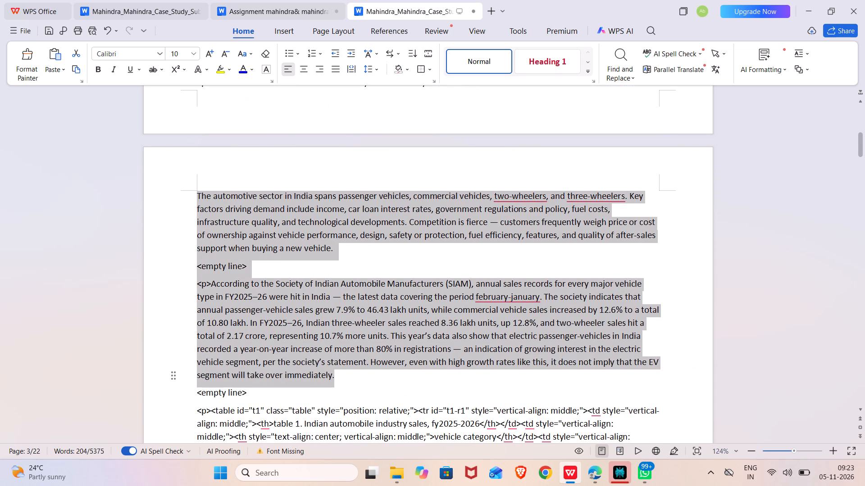
{"action": "key", "text": "ctrl+c"}
{"action": "left_click", "coordinate": [281, 0]}
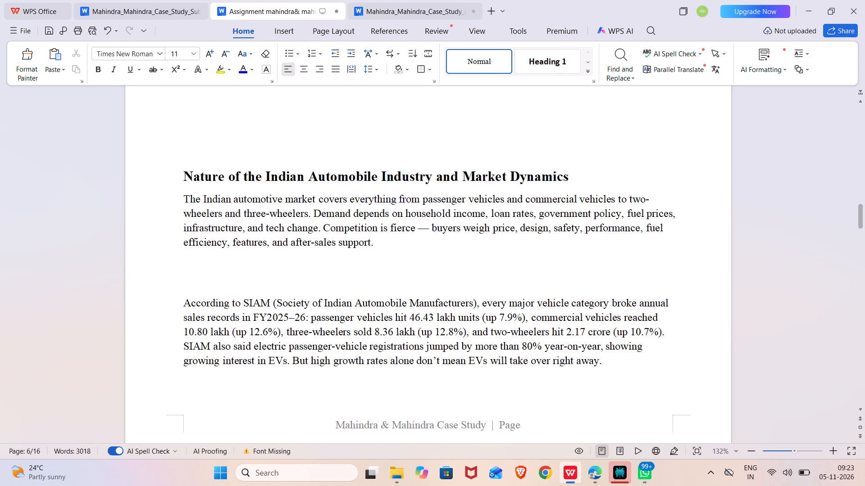
{"action": "scroll", "coordinate": [292, 287], "scroll_direction": "down", "scroll_amount": 2}
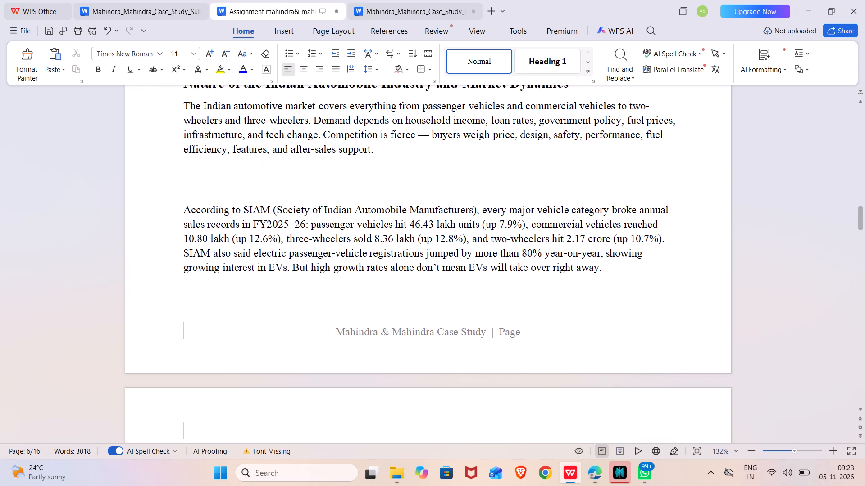
{"action": "left_click_drag", "start_coordinate": [184, 101], "coordinate": [617, 288]}
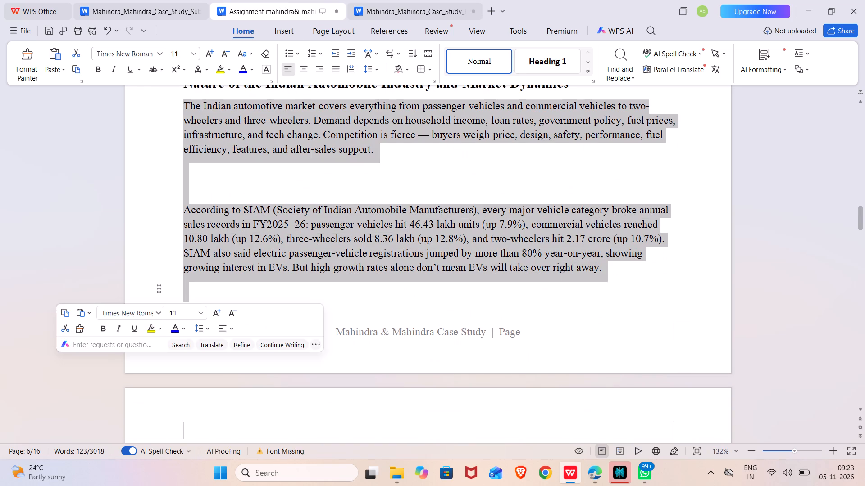
{"action": "key", "text": "BackSpace"}
{"action": "key", "text": "ctrl+v"}
{"action": "scroll", "coordinate": [617, 288], "scroll_direction": "up", "scroll_amount": 2}
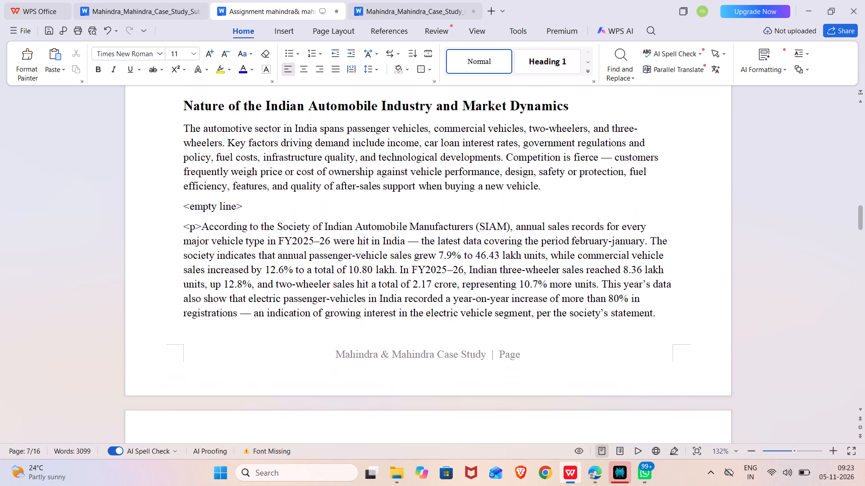
Delete the pasted "<empty line>" marker and the <p> tag in front of the SIAM paragraph.
{"action": "left_click_drag", "start_coordinate": [250, 211], "coordinate": [176, 212]}
{"action": "key", "text": "BackSpace"}
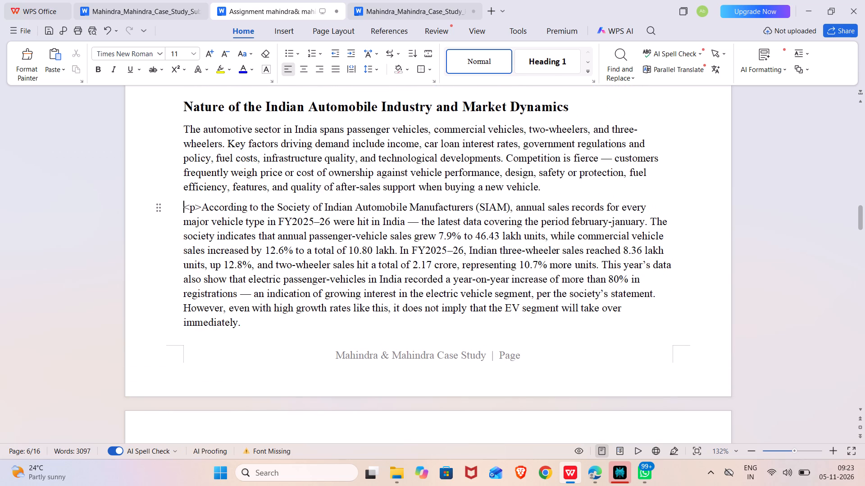
{"action": "left_click", "coordinate": [202, 208]}
{"action": "key", "text": "BackSpace"}
{"action": "key", "text": "BackSpace"}
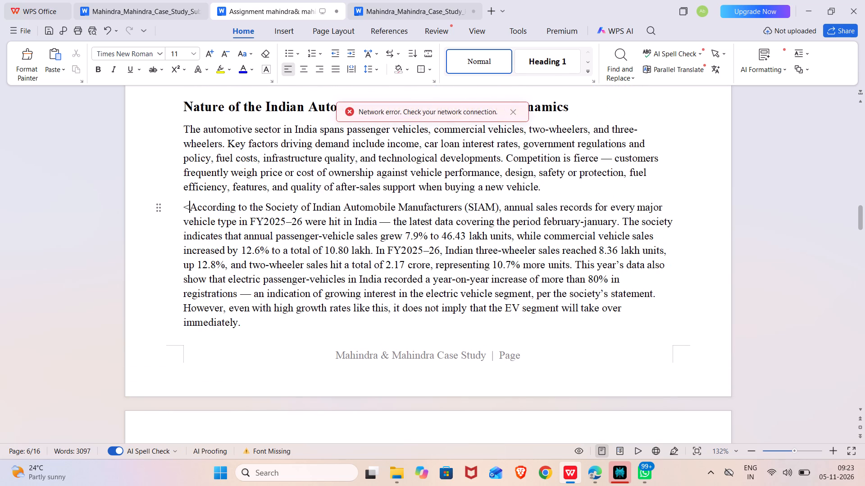
{"action": "key", "text": "BackSpace"}
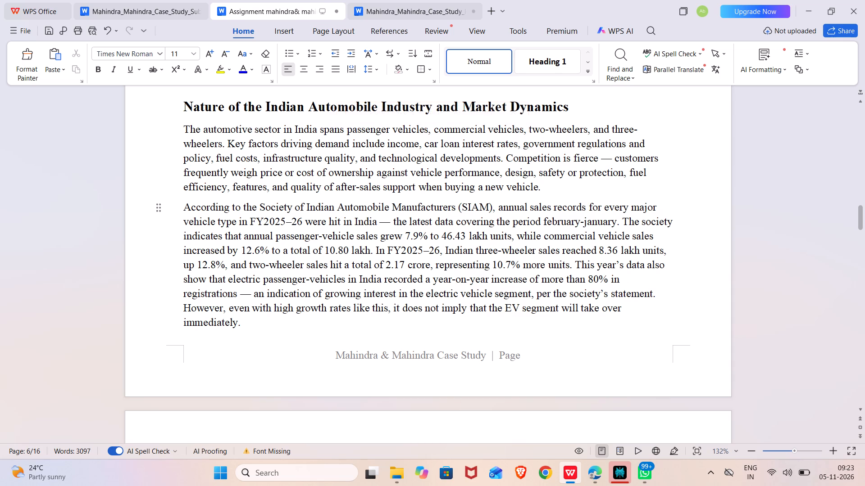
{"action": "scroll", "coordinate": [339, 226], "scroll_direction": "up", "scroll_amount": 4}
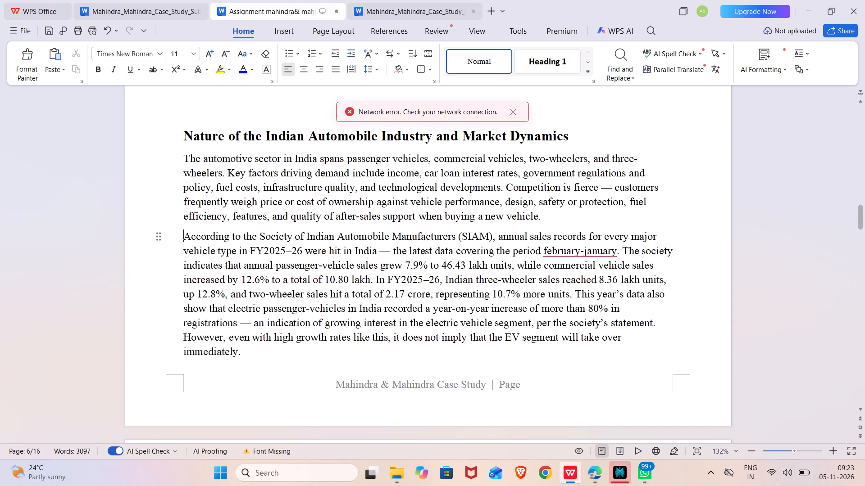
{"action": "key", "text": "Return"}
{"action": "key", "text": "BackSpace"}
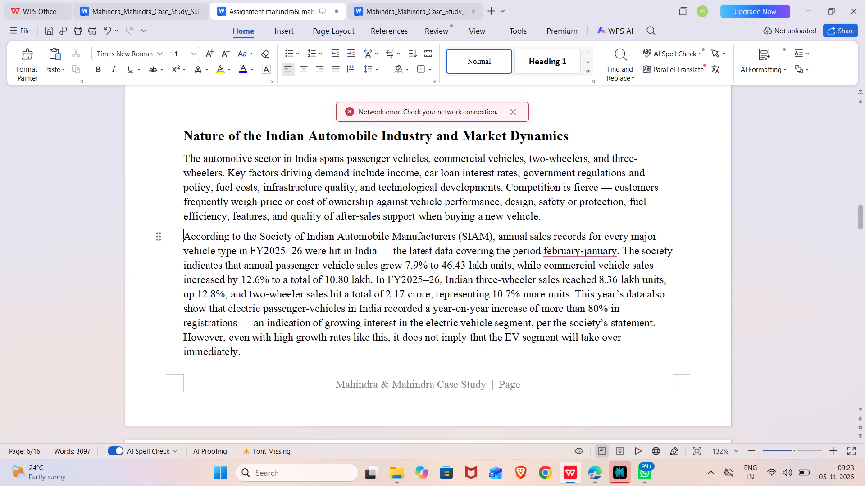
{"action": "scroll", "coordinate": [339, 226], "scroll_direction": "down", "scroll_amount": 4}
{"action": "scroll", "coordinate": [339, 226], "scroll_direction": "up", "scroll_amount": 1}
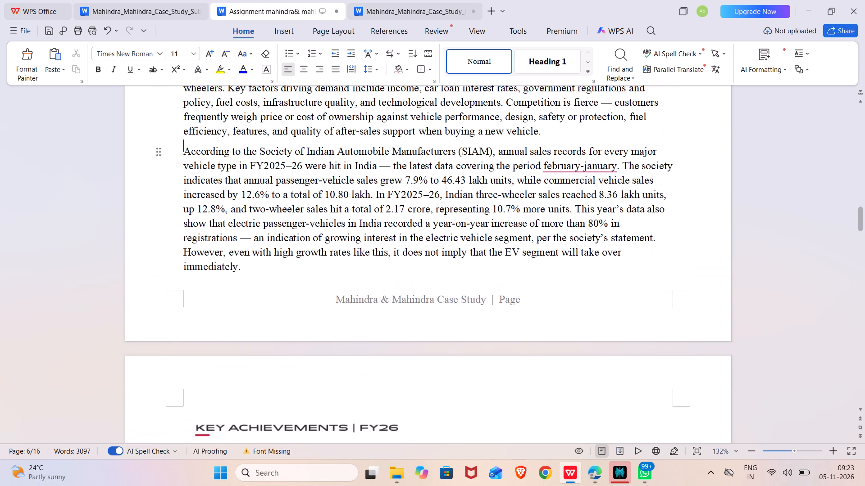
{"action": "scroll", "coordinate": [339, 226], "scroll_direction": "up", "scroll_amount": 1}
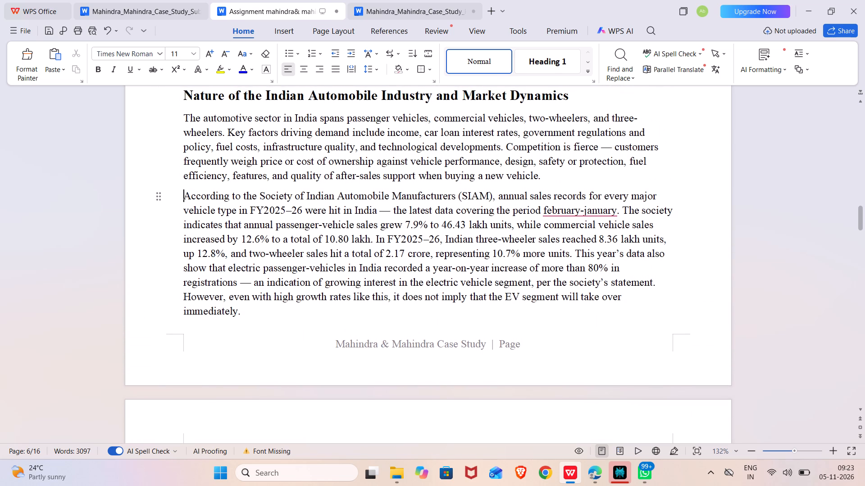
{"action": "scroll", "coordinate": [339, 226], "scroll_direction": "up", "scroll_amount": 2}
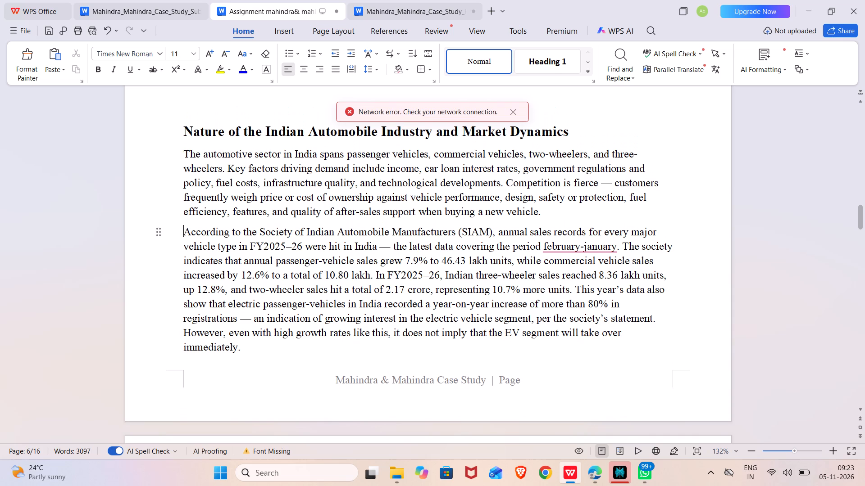
Compare the content from Table 1 and Figure 3 up to "Competitive Landscape" in the Assignment with the matching part of the case study document.
{"action": "scroll", "coordinate": [339, 226], "scroll_direction": "down", "scroll_amount": 7}
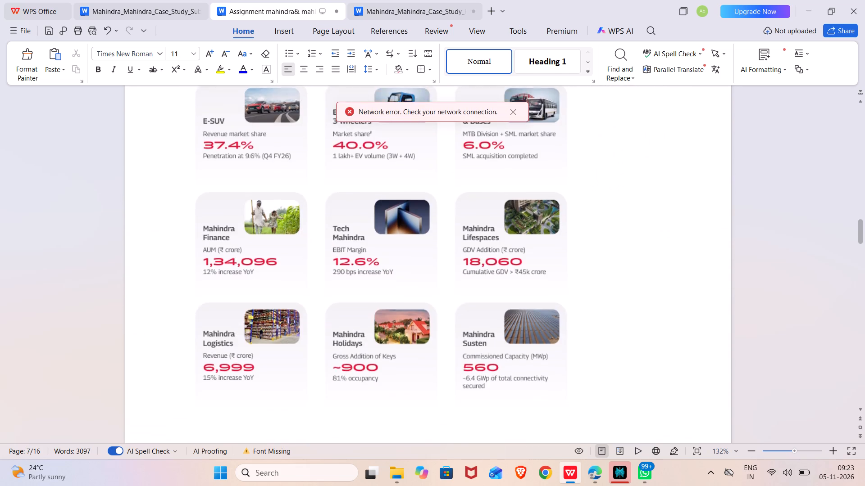
{"action": "scroll", "coordinate": [339, 226], "scroll_direction": "down", "scroll_amount": 4}
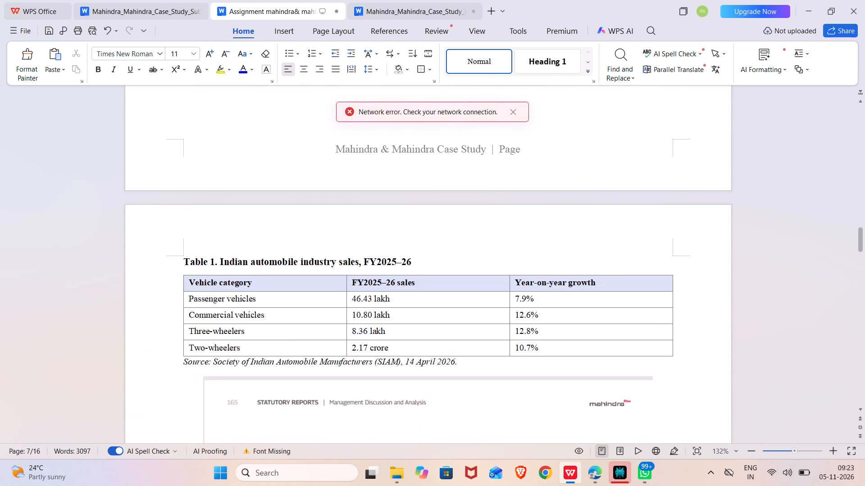
{"action": "left_click", "coordinate": [397, 0]}
{"action": "left_click", "coordinate": [423, 262]}
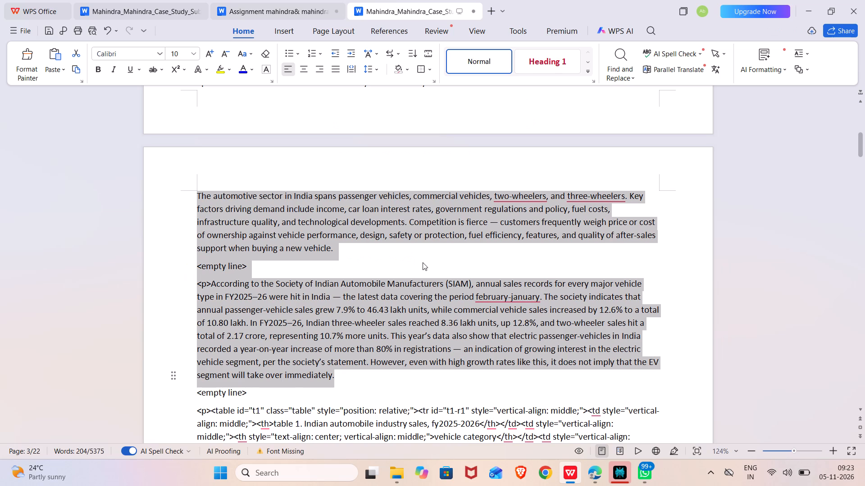
{"action": "scroll", "coordinate": [423, 262], "scroll_direction": "down", "scroll_amount": 7}
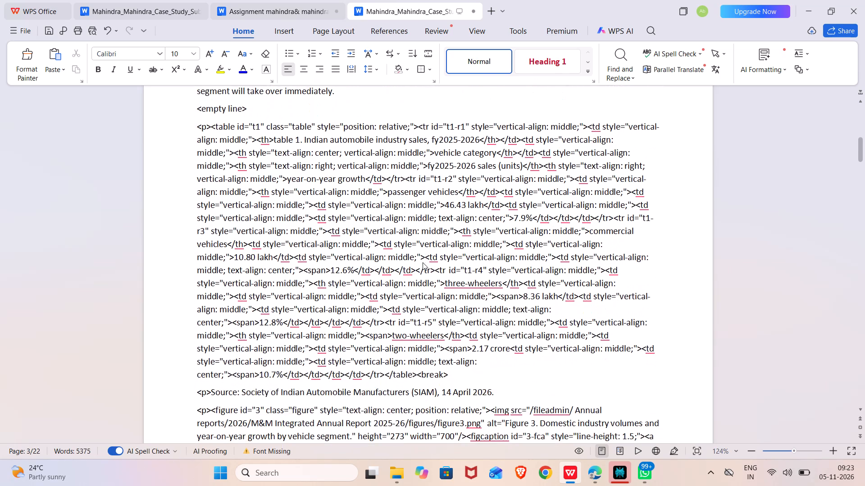
{"action": "scroll", "coordinate": [423, 262], "scroll_direction": "down", "scroll_amount": 3}
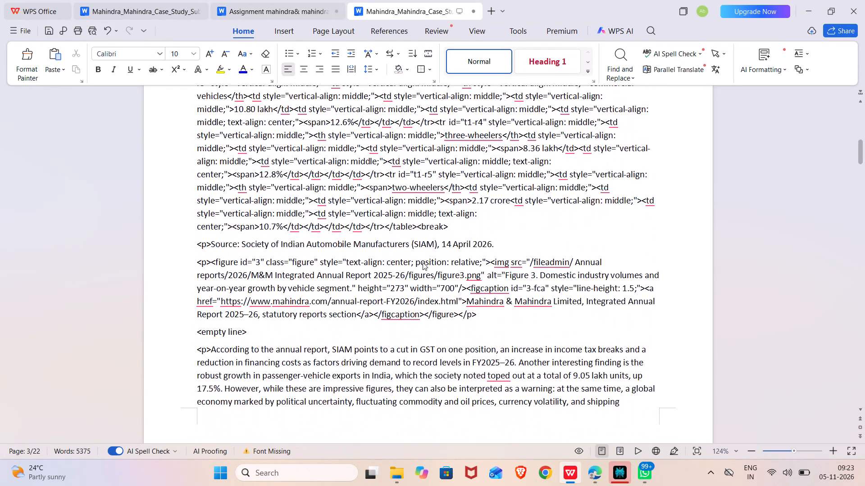
{"action": "scroll", "coordinate": [423, 262], "scroll_direction": "down", "scroll_amount": 1}
{"action": "left_click", "coordinate": [285, 6]}
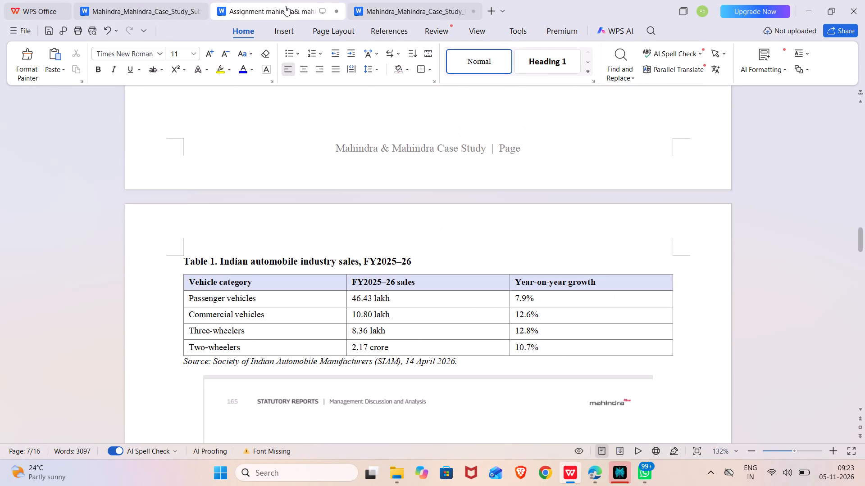
{"action": "scroll", "coordinate": [366, 225], "scroll_direction": "down", "scroll_amount": 7}
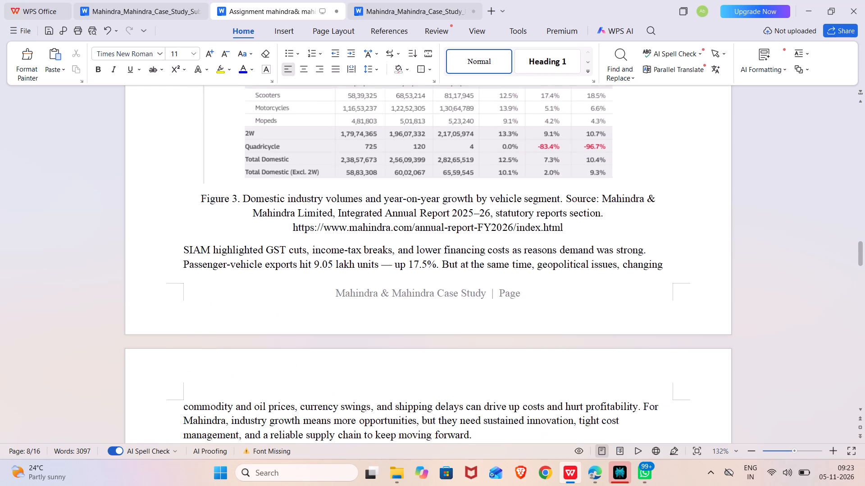
{"action": "scroll", "coordinate": [366, 225], "scroll_direction": "down", "scroll_amount": 3}
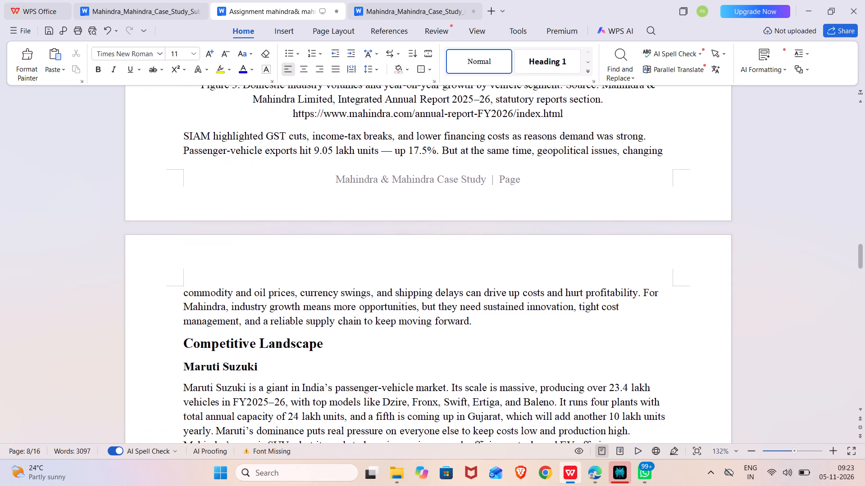
{"action": "scroll", "coordinate": [366, 225], "scroll_direction": "right", "scroll_amount": 1}
{"action": "scroll", "coordinate": [366, 225], "scroll_direction": "down", "scroll_amount": 1}
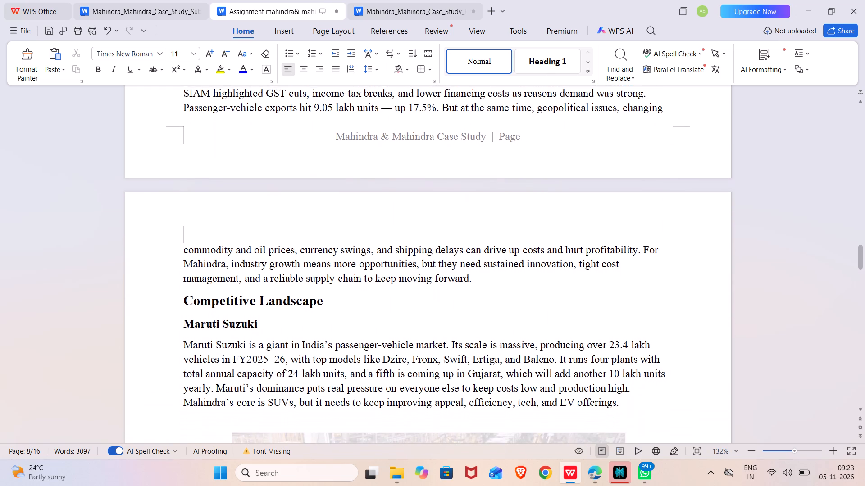
{"action": "scroll", "coordinate": [366, 225], "scroll_direction": "down", "scroll_amount": 2}
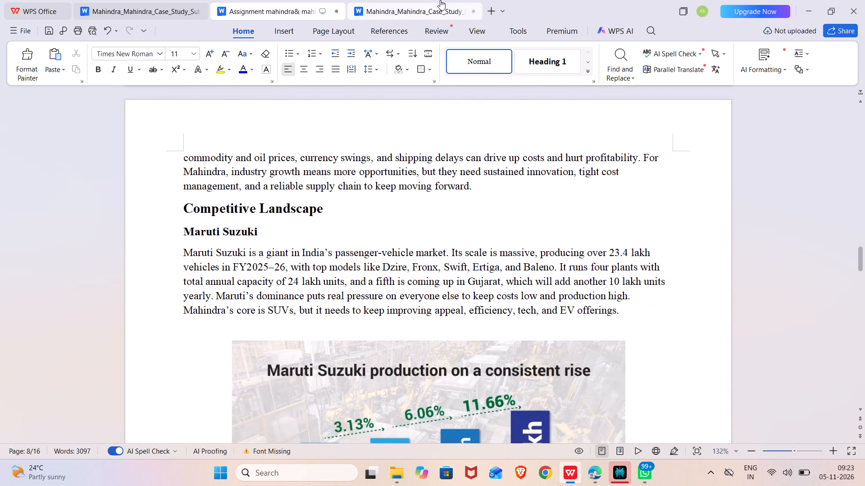
Replace the paragraph under "Maruti Suzuki" in the Assignment document with the case study document's version, leaving out its leading <p> tag.
{"action": "left_click", "coordinate": [440, 0]}
{"action": "scroll", "coordinate": [358, 249], "scroll_direction": "down", "scroll_amount": 6}
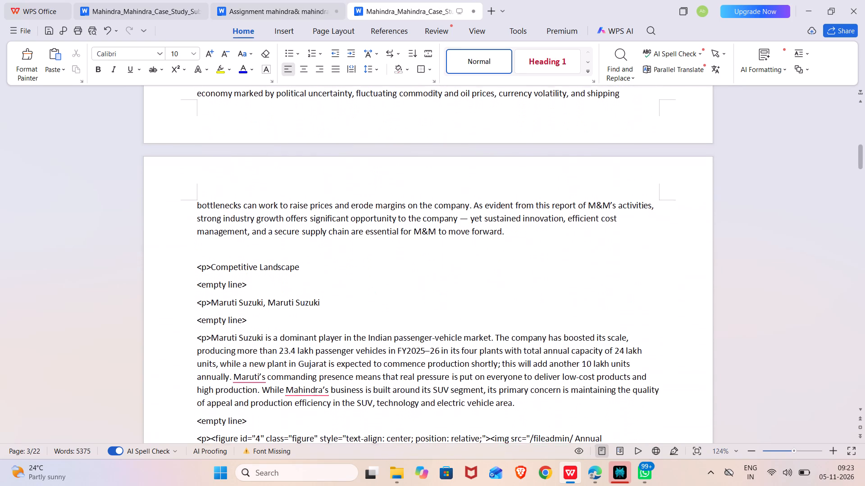
{"action": "scroll", "coordinate": [358, 249], "scroll_direction": "down", "scroll_amount": 2}
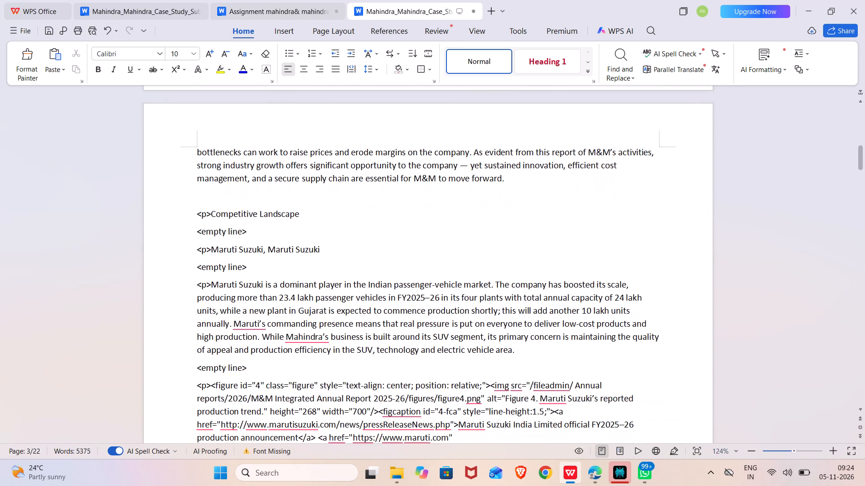
{"action": "scroll", "coordinate": [282, 247], "scroll_direction": "right", "scroll_amount": 1}
{"action": "scroll", "coordinate": [282, 247], "scroll_direction": "down", "scroll_amount": 4}
{"action": "scroll", "coordinate": [282, 247], "scroll_direction": "up", "scroll_amount": 1}
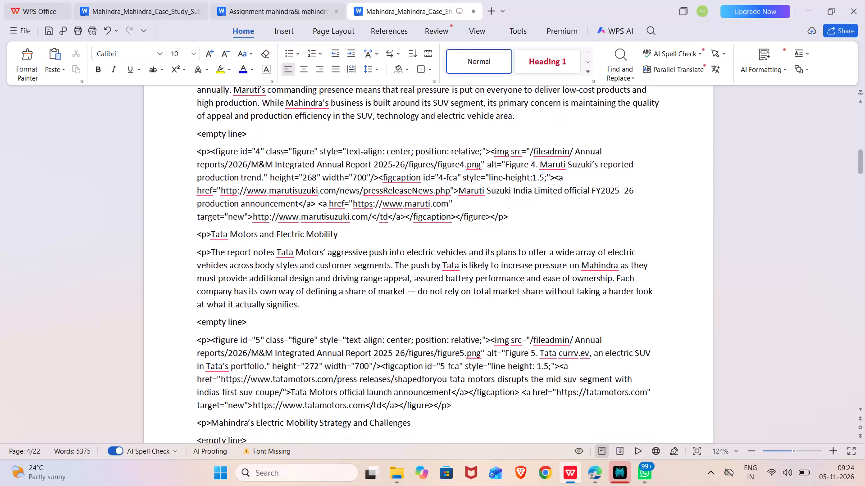
{"action": "scroll", "coordinate": [282, 247], "scroll_direction": "up", "scroll_amount": 3}
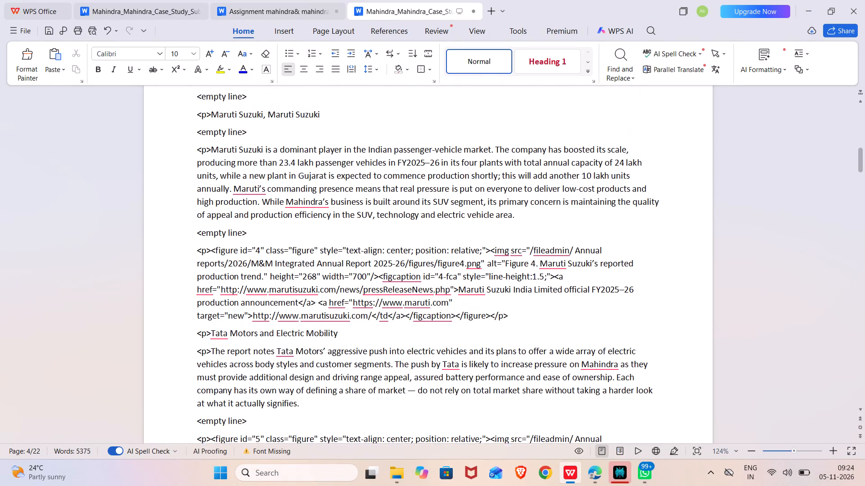
{"action": "scroll", "coordinate": [282, 247], "scroll_direction": "up", "scroll_amount": 2}
{"action": "scroll", "coordinate": [242, 328], "scroll_direction": "down", "scroll_amount": 1}
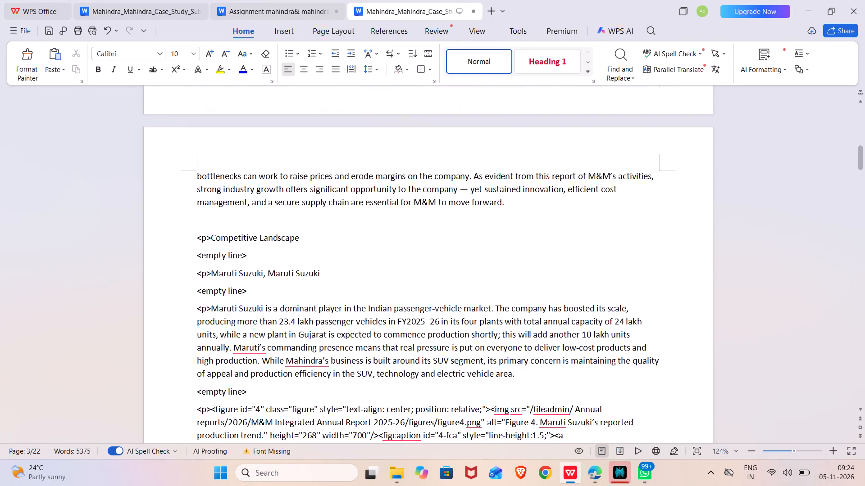
{"action": "scroll", "coordinate": [242, 328], "scroll_direction": "down", "scroll_amount": 2}
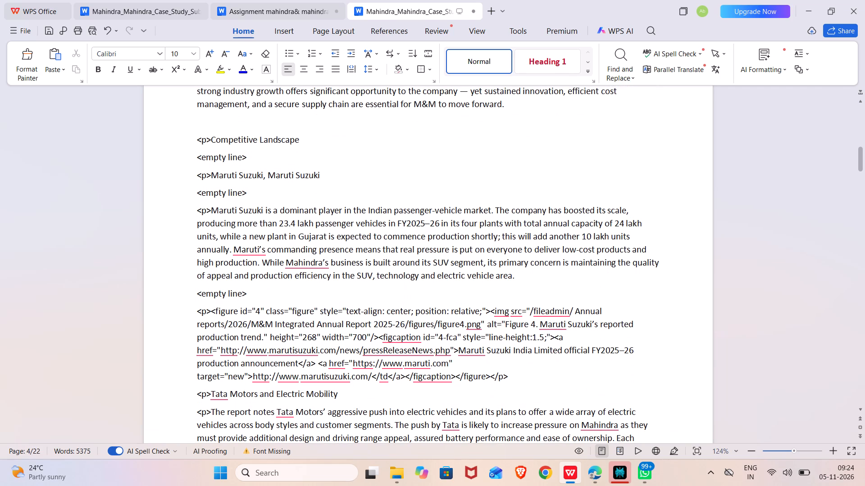
{"action": "left_click_drag", "start_coordinate": [209, 210], "coordinate": [246, 238]}
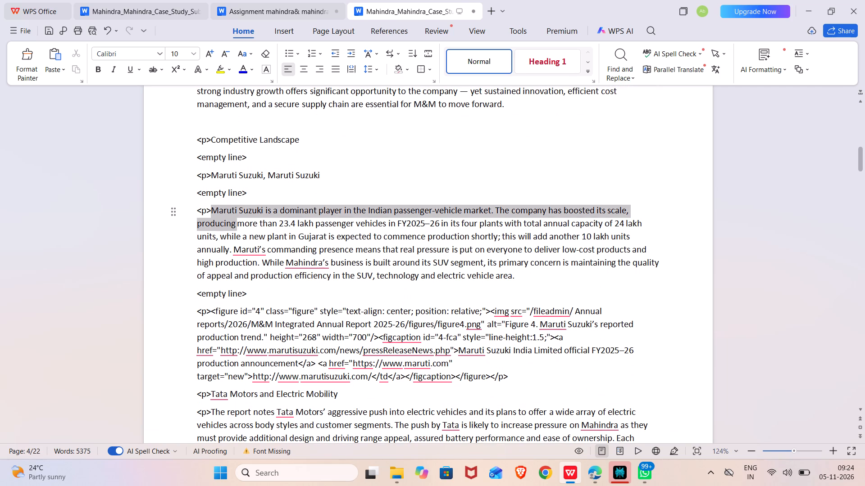
{"action": "left_click_drag", "start_coordinate": [246, 238], "coordinate": [553, 273]}
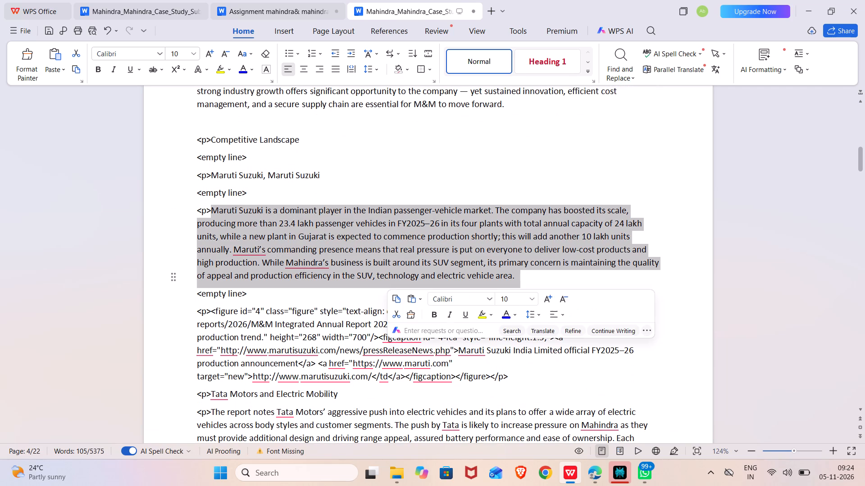
{"action": "key", "text": "ctrl+c"}
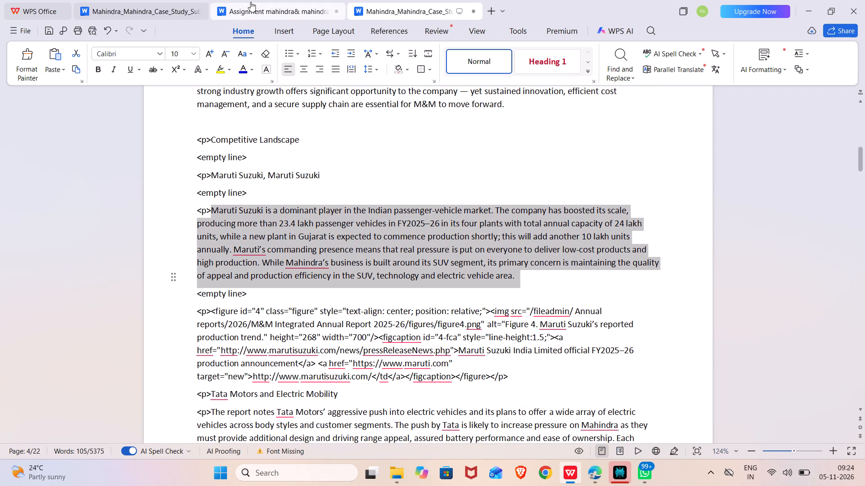
{"action": "left_click", "coordinate": [273, 1]}
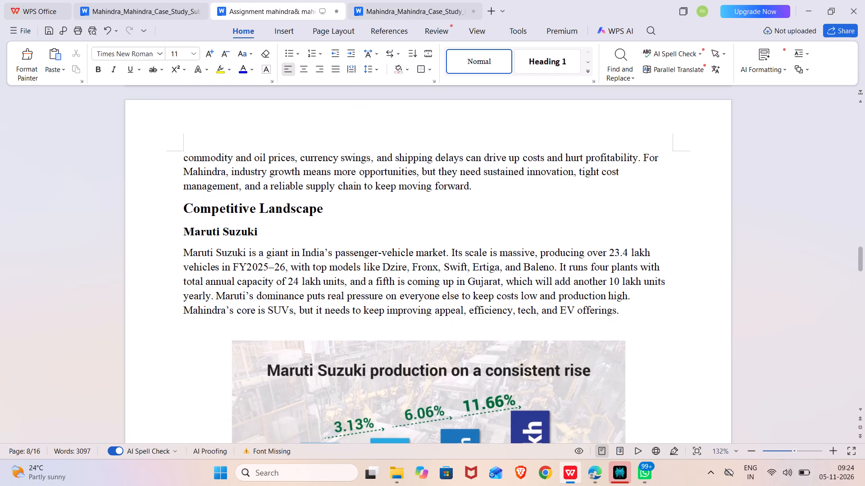
{"action": "scroll", "coordinate": [208, 278], "scroll_direction": "down", "scroll_amount": 2}
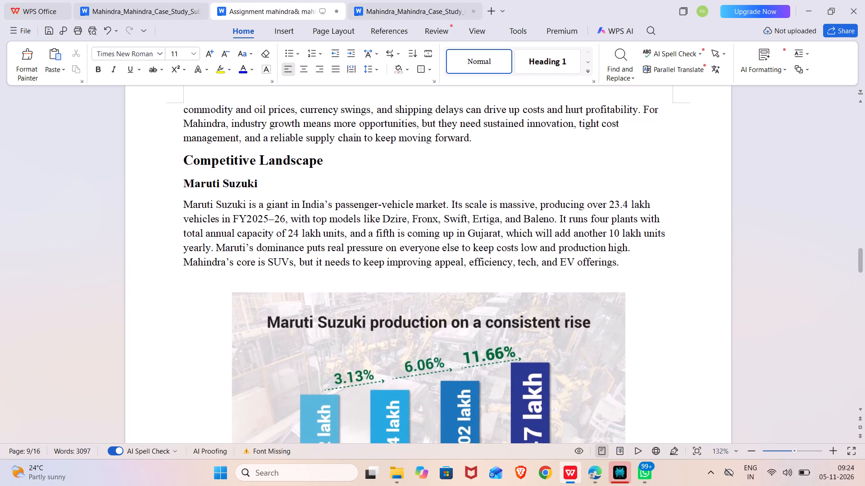
{"action": "left_click_drag", "start_coordinate": [182, 205], "coordinate": [654, 272]}
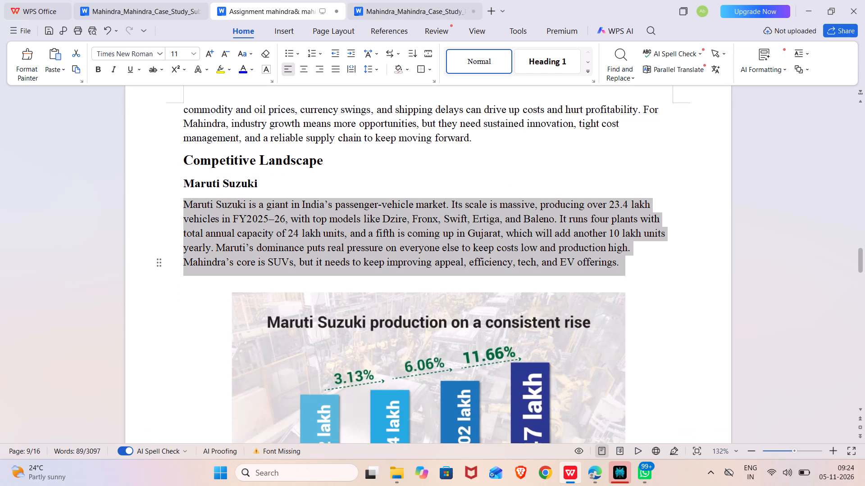
{"action": "left_click_drag", "start_coordinate": [654, 272], "coordinate": [640, 265]}
{"action": "key", "text": "BackSpace"}
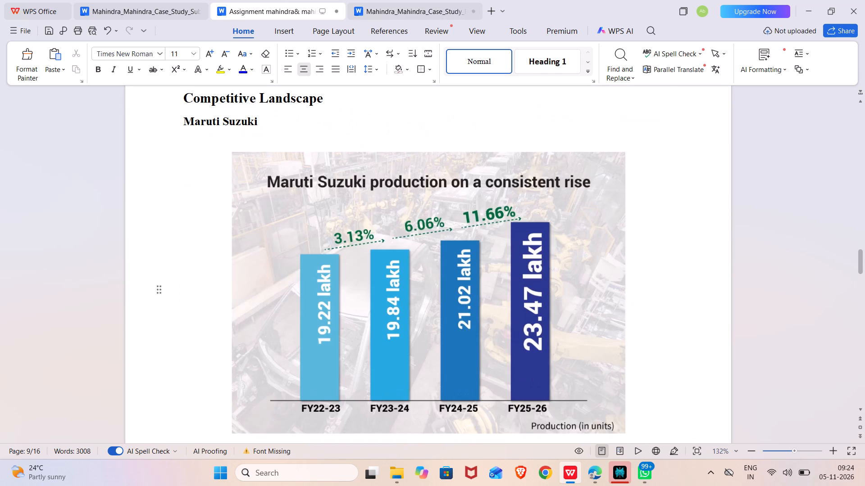
{"action": "key", "text": "ctrl+v"}
Review the replaced Maruti Suzuki paragraph and the text around it, from the Figure 3 caption to the Tata Motors section.
{"action": "scroll", "coordinate": [640, 265], "scroll_direction": "up", "scroll_amount": 5}
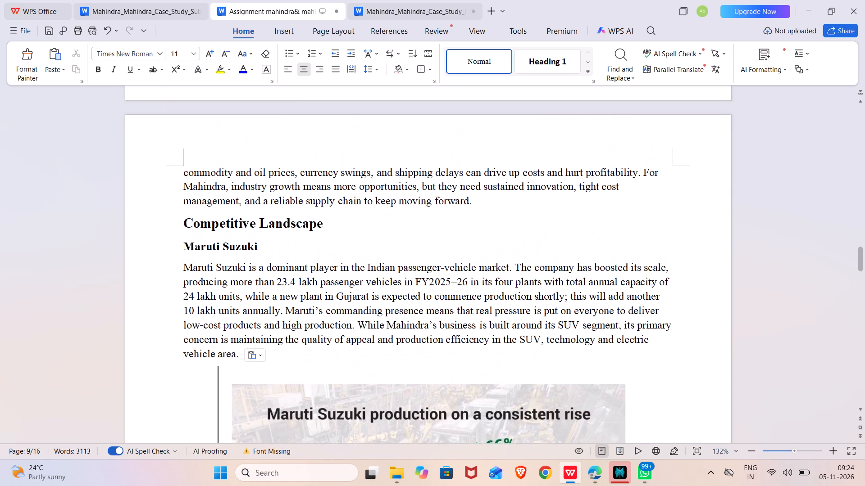
{"action": "scroll", "coordinate": [640, 265], "scroll_direction": "up", "scroll_amount": 3}
{"action": "scroll", "coordinate": [640, 265], "scroll_direction": "down", "scroll_amount": 1}
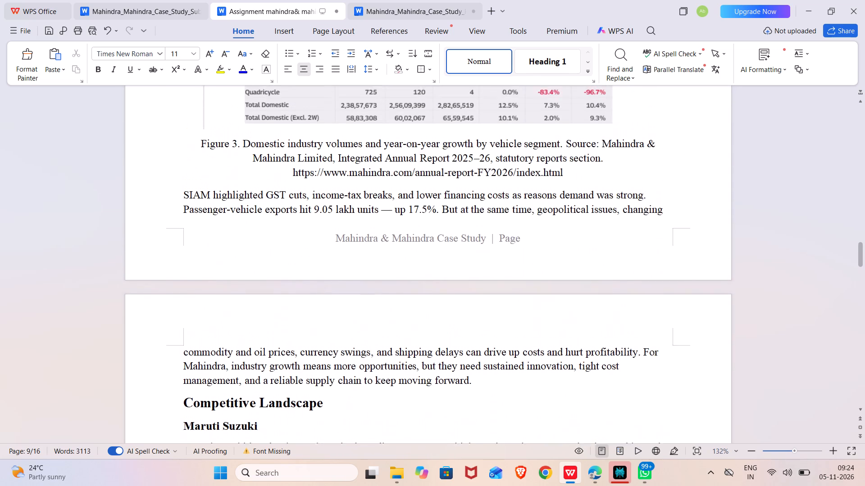
{"action": "scroll", "coordinate": [640, 265], "scroll_direction": "down", "scroll_amount": 3}
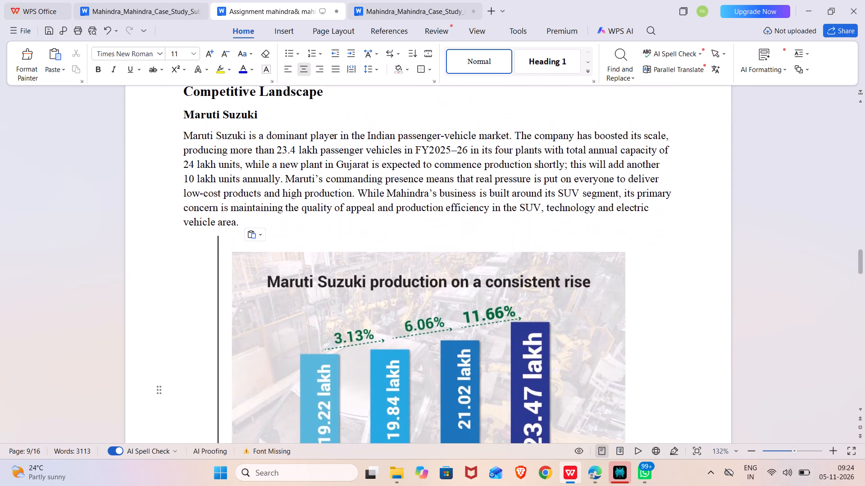
{"action": "scroll", "coordinate": [640, 265], "scroll_direction": "down", "scroll_amount": 3}
{"action": "scroll", "coordinate": [640, 265], "scroll_direction": "up", "scroll_amount": 1}
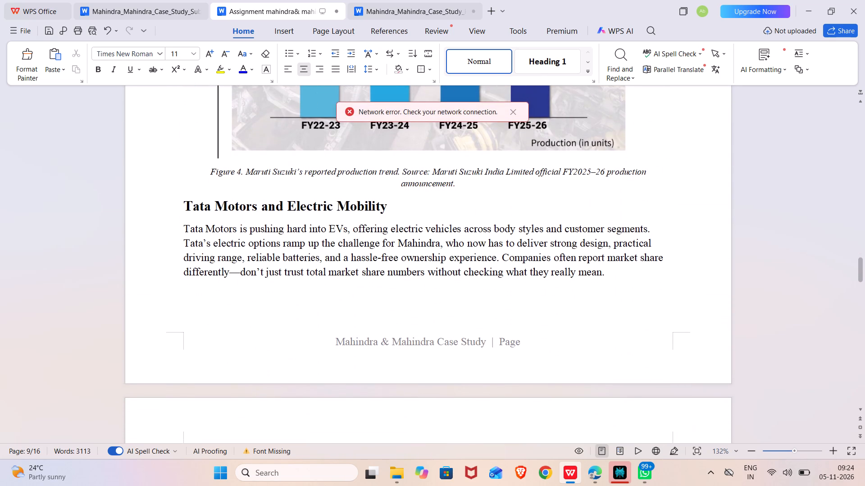
{"action": "scroll", "coordinate": [640, 265], "scroll_direction": "up", "scroll_amount": 1}
{"action": "scroll", "coordinate": [552, 225], "scroll_direction": "up", "scroll_amount": 4}
{"action": "scroll", "coordinate": [552, 225], "scroll_direction": "down", "scroll_amount": 1}
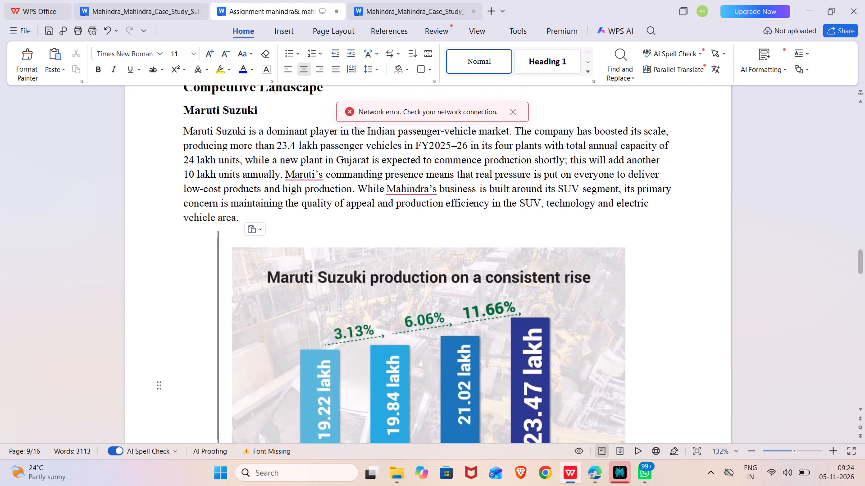
Replace the paragraph under "Tata Motors and Electric Mobility" in the Assignment document with the case study document's version, leaving out its leading <p> tag.
{"action": "scroll", "coordinate": [552, 225], "scroll_direction": "down", "scroll_amount": 3}
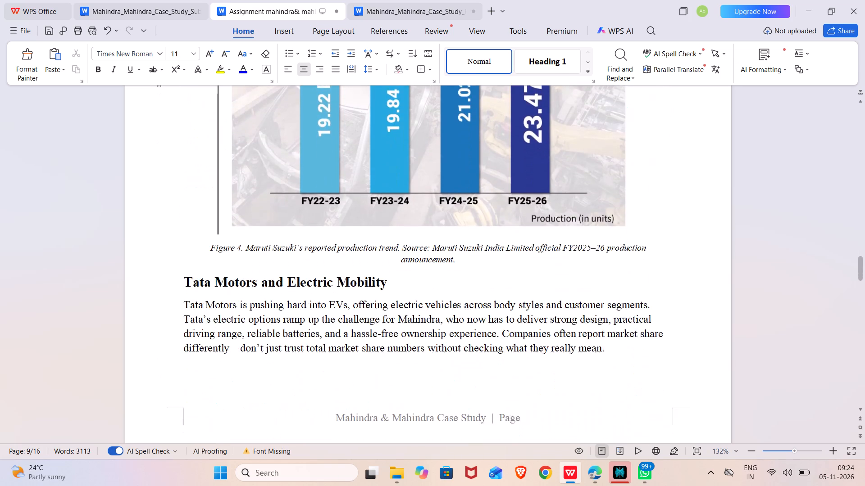
{"action": "scroll", "coordinate": [552, 225], "scroll_direction": "down", "scroll_amount": 1}
{"action": "left_click", "coordinate": [410, 1]}
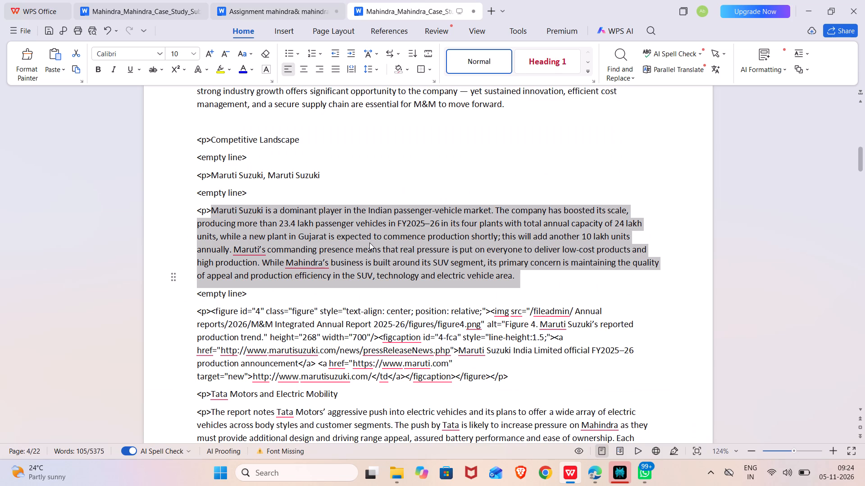
{"action": "scroll", "coordinate": [369, 243], "scroll_direction": "down", "scroll_amount": 3}
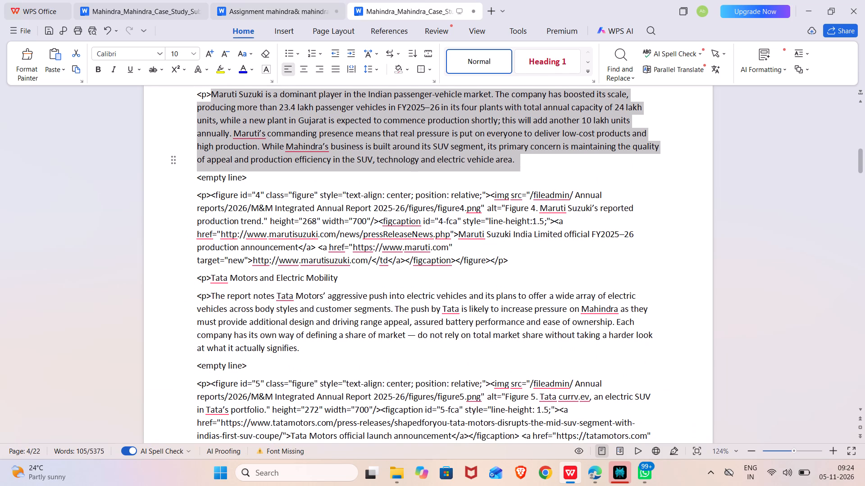
{"action": "left_click", "coordinate": [146, 266]}
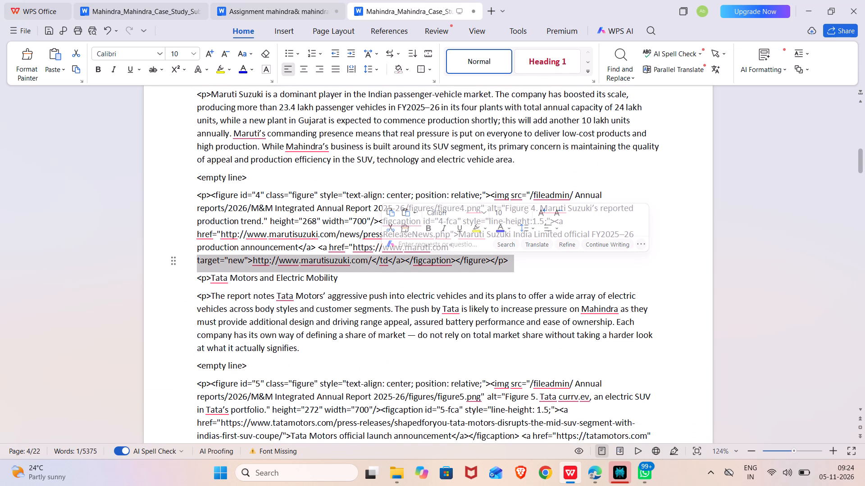
{"action": "left_click_drag", "start_coordinate": [209, 294], "coordinate": [302, 346]}
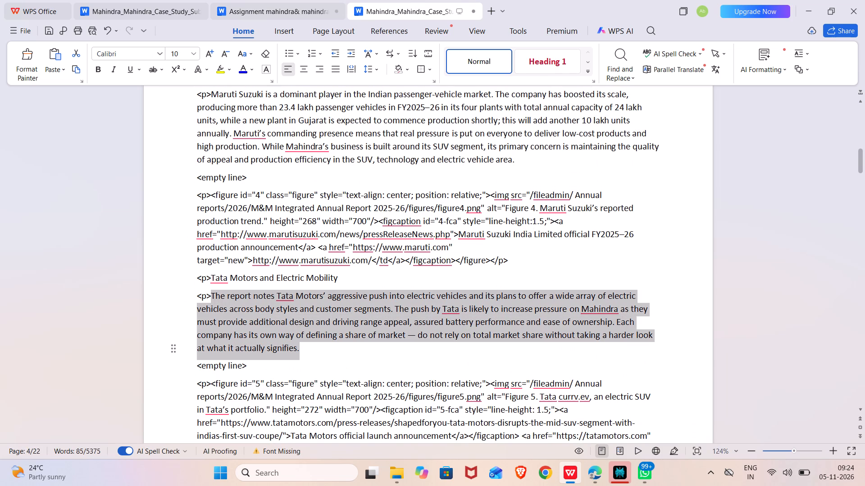
{"action": "key", "text": "ctrl+c"}
{"action": "left_click", "coordinate": [276, 0]}
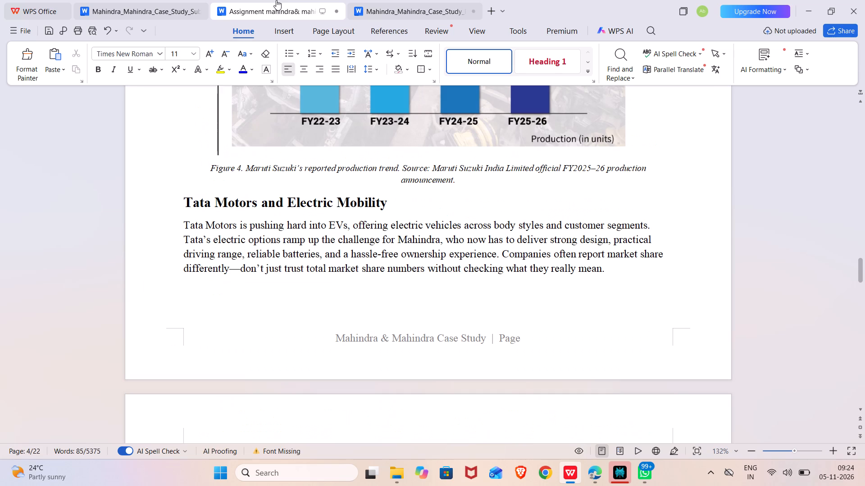
{"action": "left_click_drag", "start_coordinate": [187, 221], "coordinate": [554, 267]}
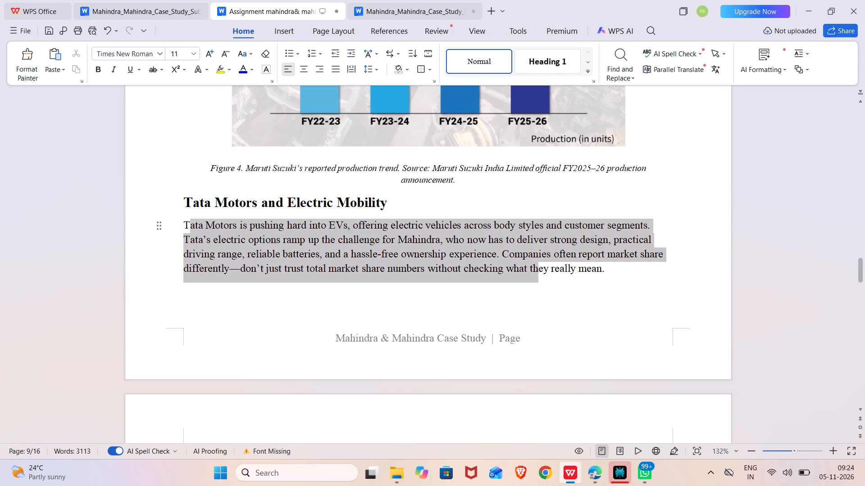
{"action": "left_click_drag", "start_coordinate": [554, 267], "coordinate": [614, 284]}
{"action": "key", "text": "BackSpace"}
{"action": "key", "text": "BackSpace"}
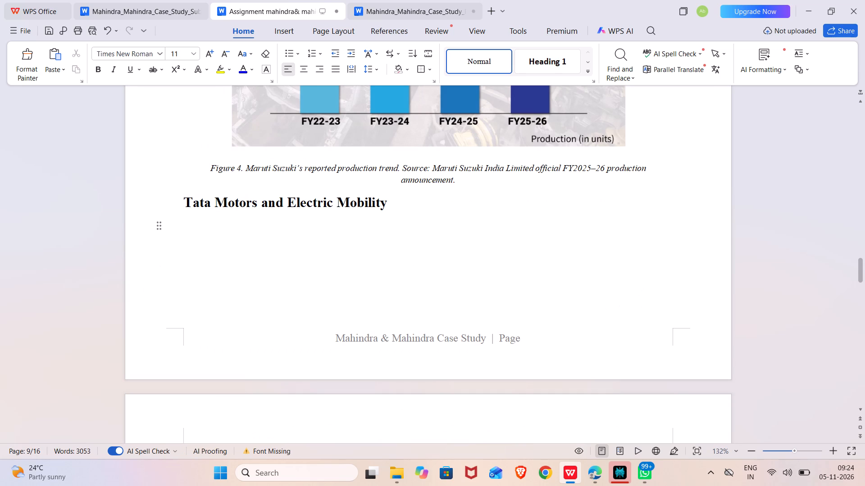
{"action": "key", "text": "ctrl+v"}
Replace the Assignment's paragraph under "Mahindra's Electric Mobility Strategy and Challenges" with the case study document's "Electric vehicles: M&M prepares its strategy" paragraph, without the <p> tag.
{"action": "scroll", "coordinate": [614, 284], "scroll_direction": "down", "scroll_amount": 6}
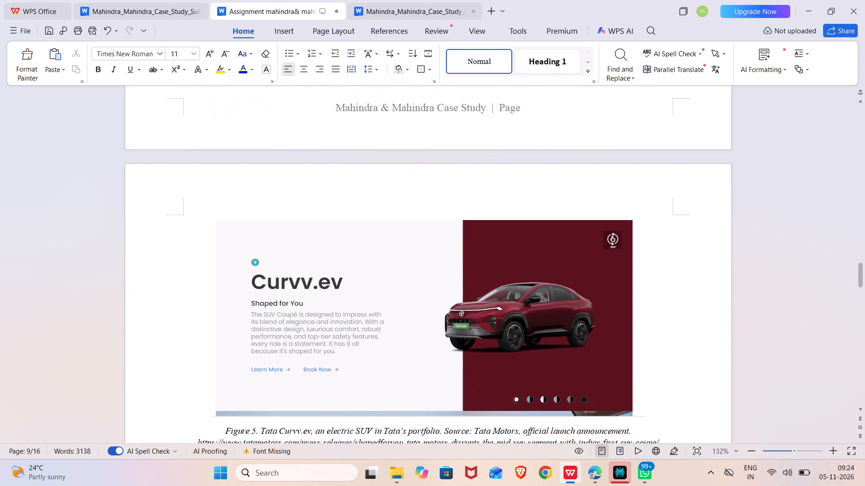
{"action": "scroll", "coordinate": [614, 284], "scroll_direction": "down", "scroll_amount": 2}
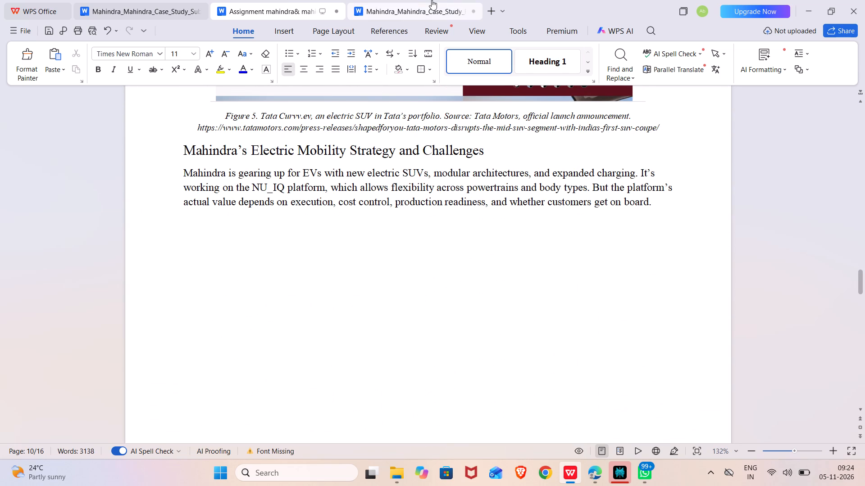
{"action": "left_click", "coordinate": [423, 0]}
{"action": "left_click", "coordinate": [387, 279]}
{"action": "scroll", "coordinate": [387, 279], "scroll_direction": "down", "scroll_amount": 4}
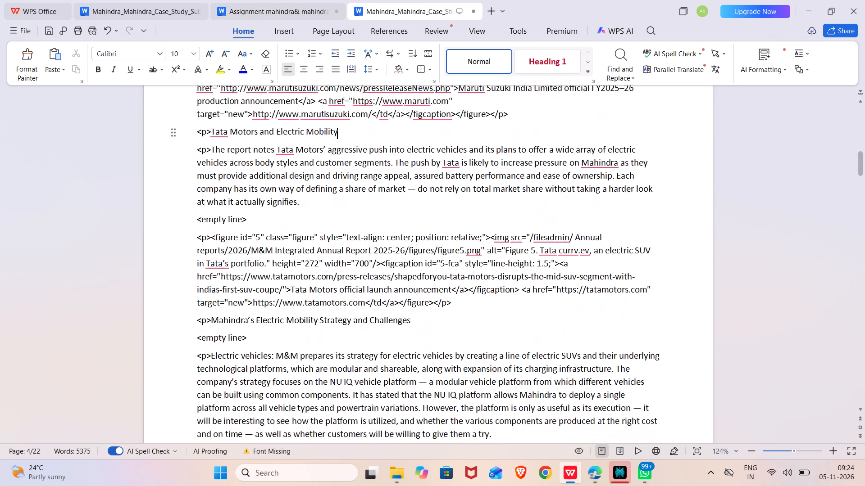
{"action": "scroll", "coordinate": [387, 279], "scroll_direction": "down", "scroll_amount": 2}
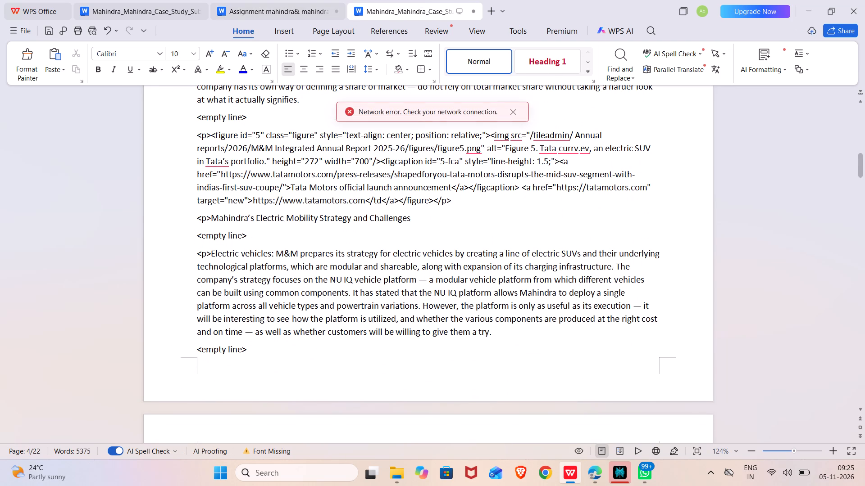
{"action": "left_click_drag", "start_coordinate": [209, 250], "coordinate": [530, 331]}
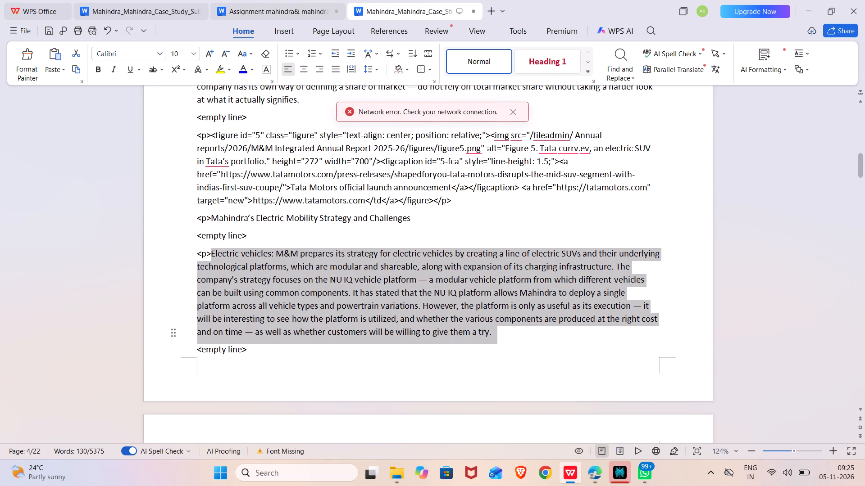
{"action": "left_click_drag", "start_coordinate": [530, 331], "coordinate": [524, 337]}
{"action": "key", "text": "ctrl+c"}
{"action": "left_click", "coordinate": [264, 0]}
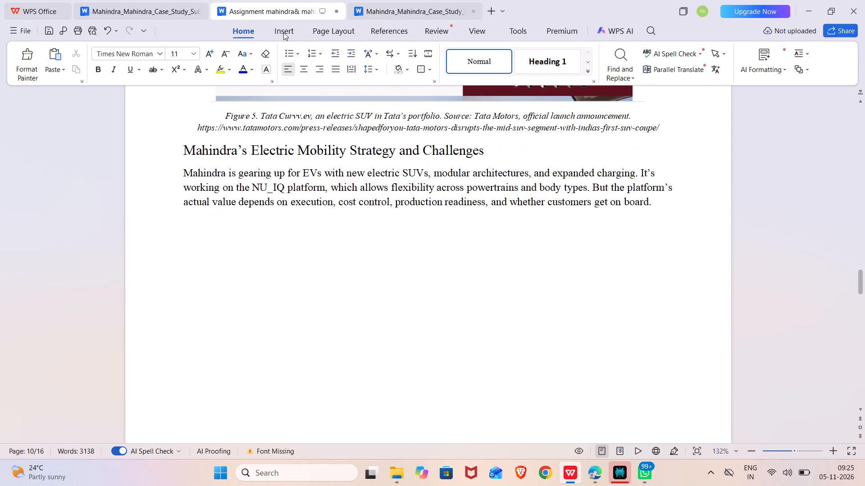
{"action": "scroll", "coordinate": [307, 224], "scroll_direction": "down", "scroll_amount": 1}
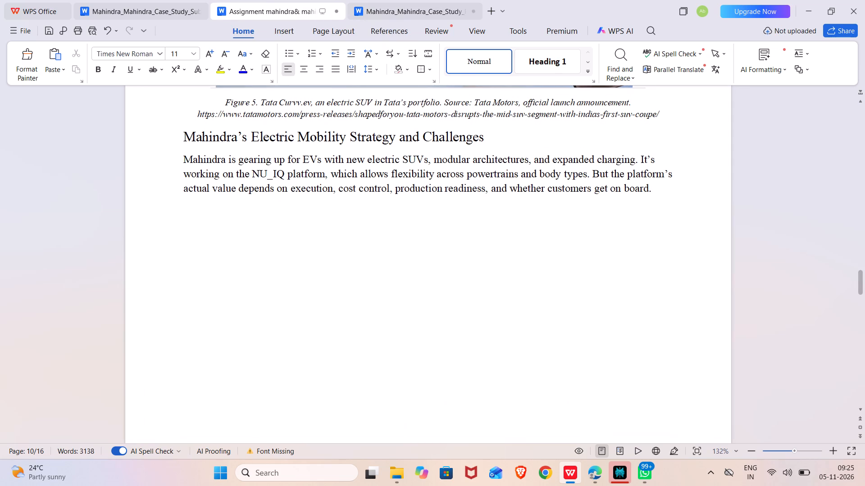
{"action": "left_click_drag", "start_coordinate": [186, 156], "coordinate": [688, 333]}
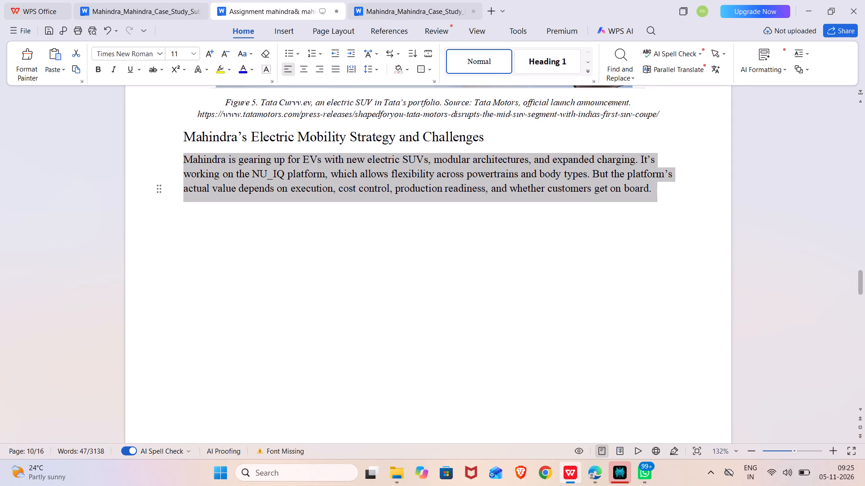
{"action": "left_click_drag", "start_coordinate": [688, 333], "coordinate": [673, 402]}
{"action": "scroll", "coordinate": [673, 402], "scroll_direction": "down", "scroll_amount": 6}
{"action": "scroll", "coordinate": [673, 402], "scroll_direction": "up", "scroll_amount": 3}
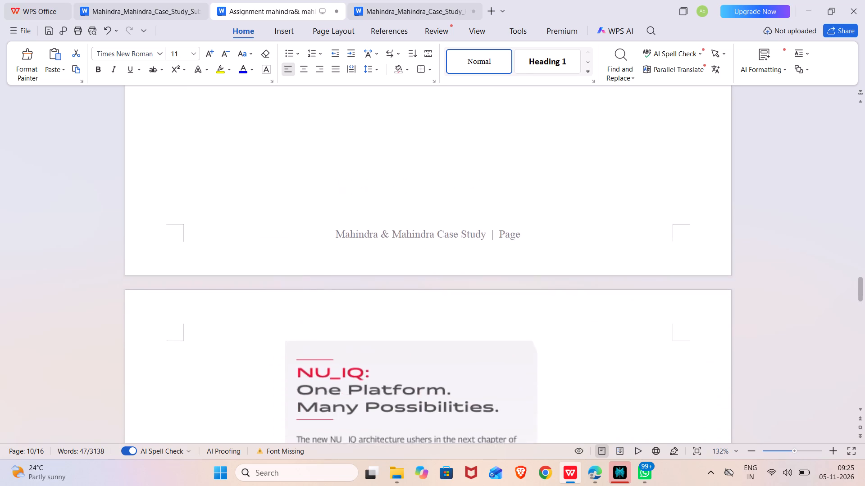
{"action": "scroll", "coordinate": [673, 402], "scroll_direction": "up", "scroll_amount": 5}
{"action": "key", "text": "BackSpace"}
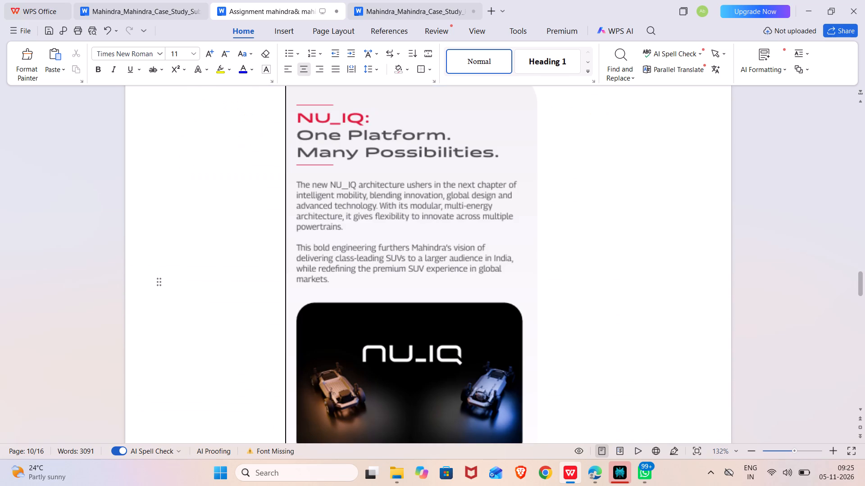
{"action": "key", "text": "ctrl+v"}
Review the replaced electric mobility strategy paragraph and its placement between the Figure 5 caption and the NU_IQ figure.
{"action": "scroll", "coordinate": [673, 402], "scroll_direction": "up", "scroll_amount": 8}
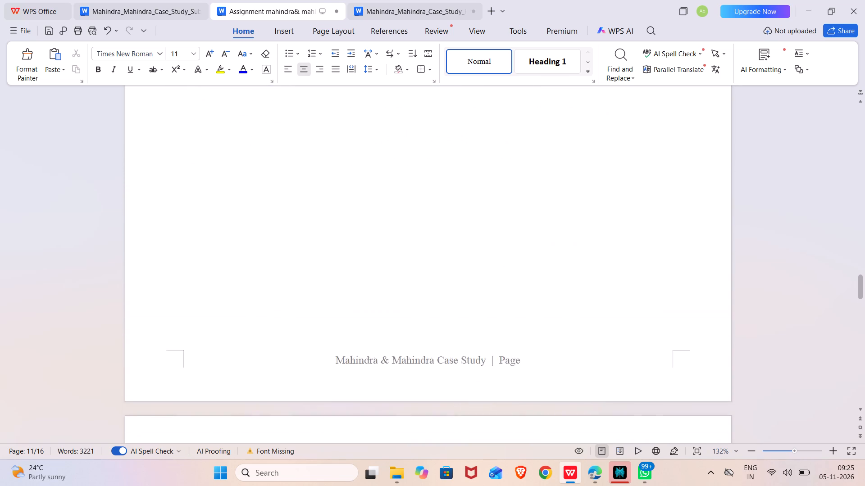
{"action": "scroll", "coordinate": [673, 402], "scroll_direction": "up", "scroll_amount": 1}
{"action": "scroll", "coordinate": [673, 402], "scroll_direction": "down", "scroll_amount": 2}
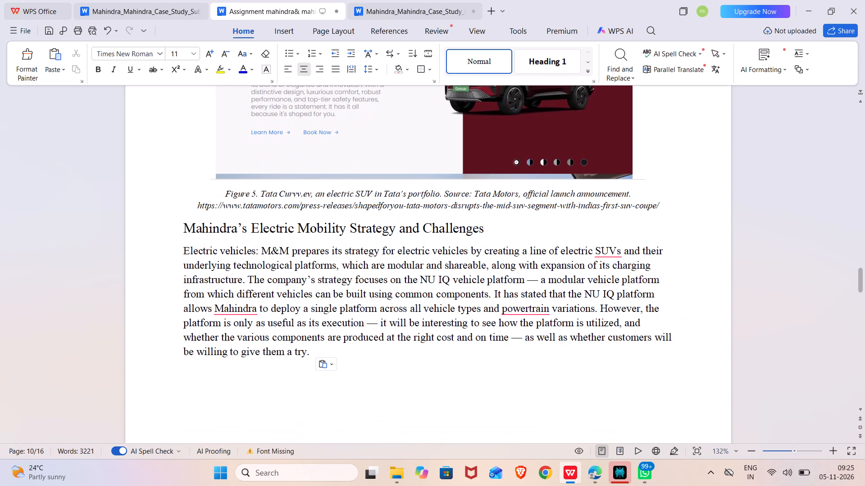
{"action": "scroll", "coordinate": [673, 402], "scroll_direction": "down", "scroll_amount": 1}
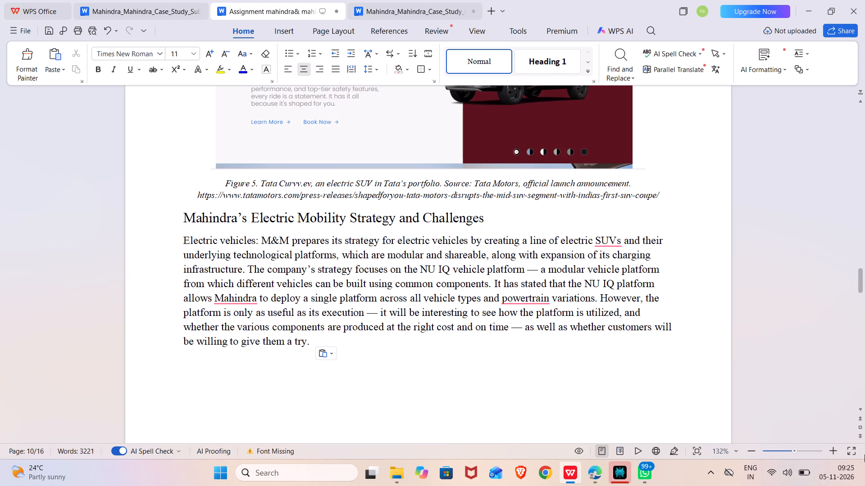
{"action": "scroll", "coordinate": [864, 454], "scroll_direction": "down", "scroll_amount": 3}
{"action": "scroll", "coordinate": [576, 293], "scroll_direction": "down", "scroll_amount": 3}
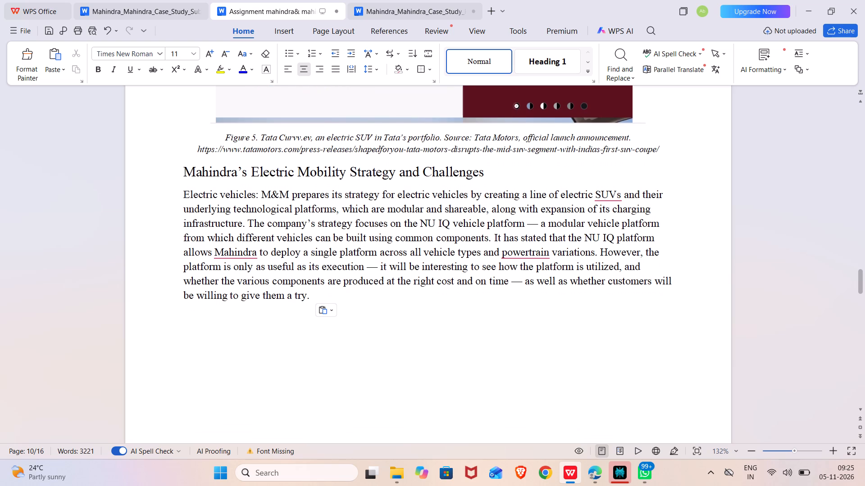
{"action": "scroll", "coordinate": [576, 293], "scroll_direction": "down", "scroll_amount": 2}
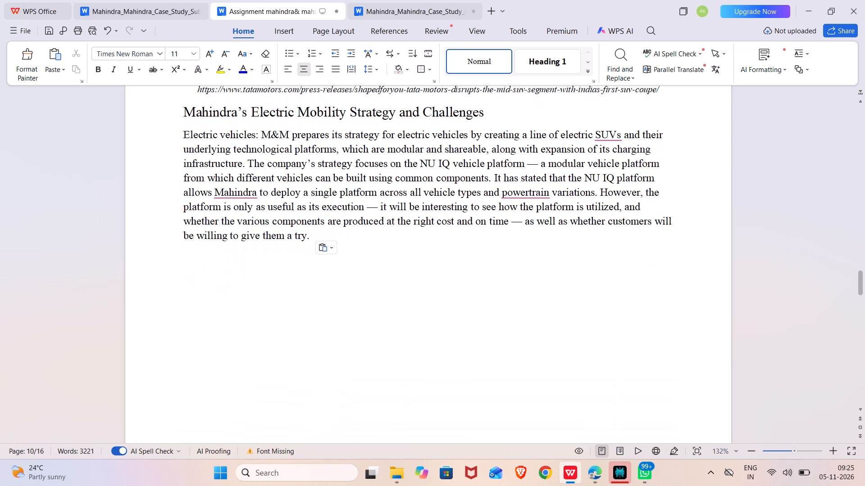
Replace the Assignment's annual report paragraph between Figure 7 and Table 2 with the case study document's "As shown in the report" paragraph, without the <p> tag.
{"action": "scroll", "coordinate": [576, 293], "scroll_direction": "down", "scroll_amount": 9}
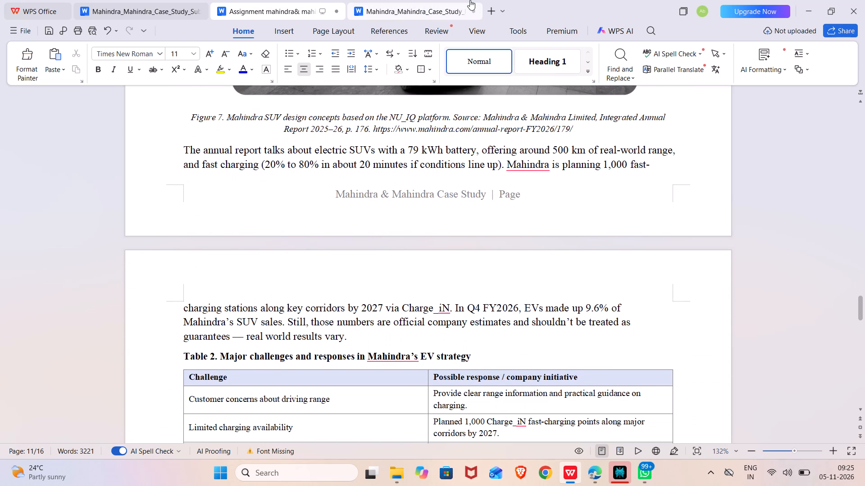
{"action": "left_click", "coordinate": [412, 0]}
{"action": "left_click", "coordinate": [419, 193]}
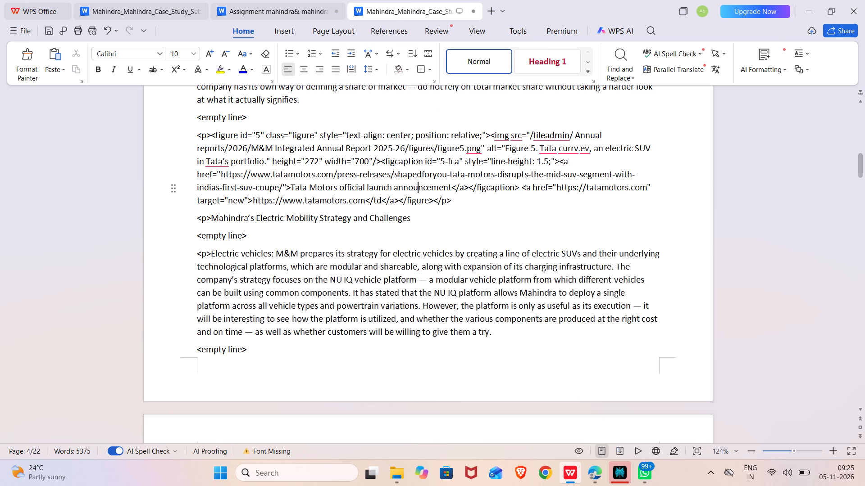
{"action": "scroll", "coordinate": [419, 193], "scroll_direction": "down", "scroll_amount": 5}
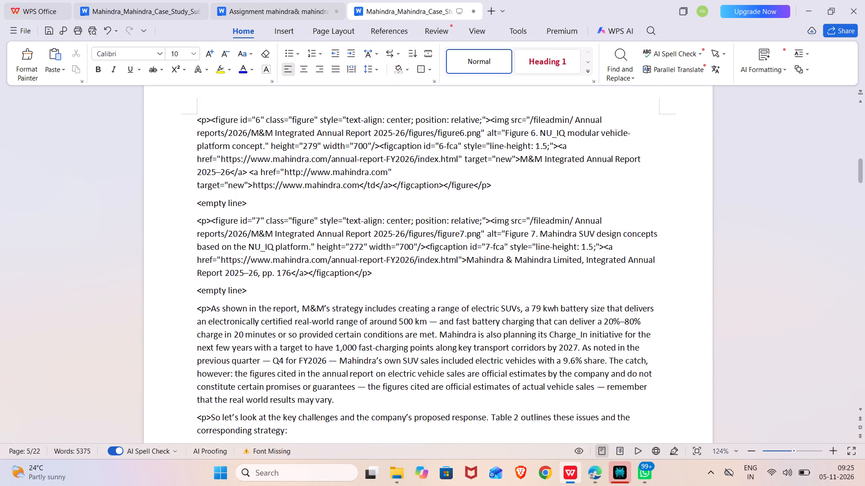
{"action": "scroll", "coordinate": [273, 273], "scroll_direction": "down", "scroll_amount": 2}
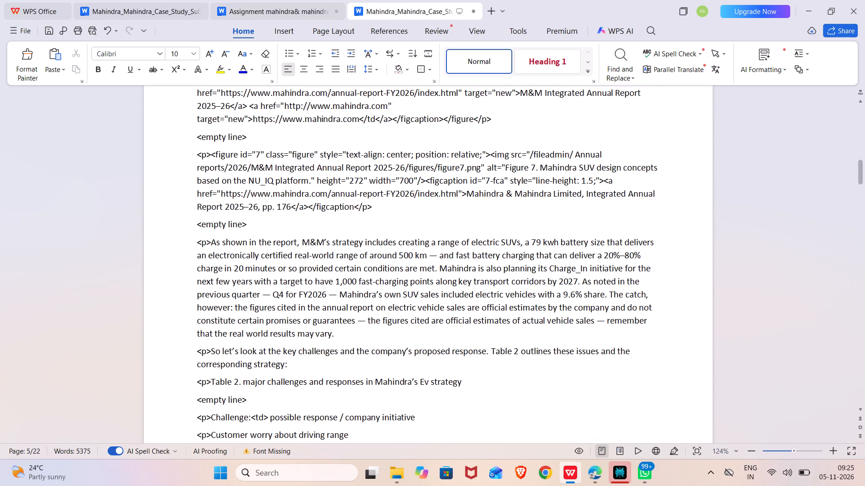
{"action": "left_click_drag", "start_coordinate": [210, 239], "coordinate": [346, 333]}
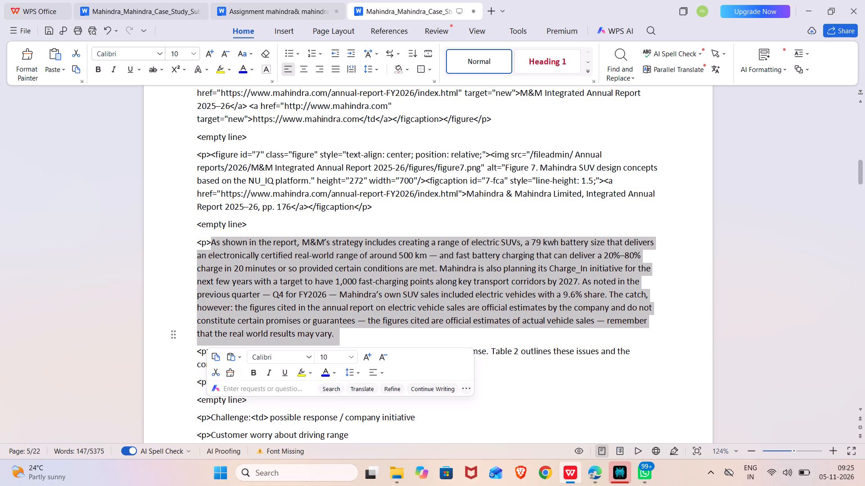
{"action": "key", "text": "ctrl+c"}
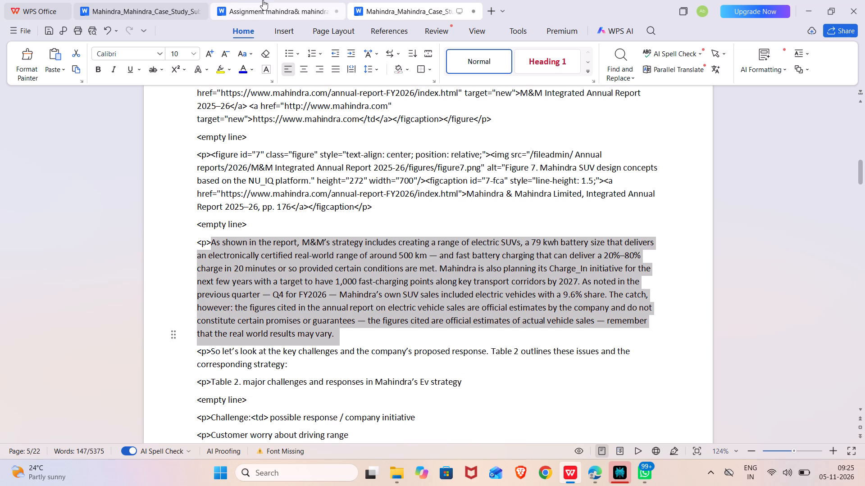
{"action": "left_click", "coordinate": [263, 0]}
{"action": "scroll", "coordinate": [350, 216], "scroll_direction": "down", "scroll_amount": 1}
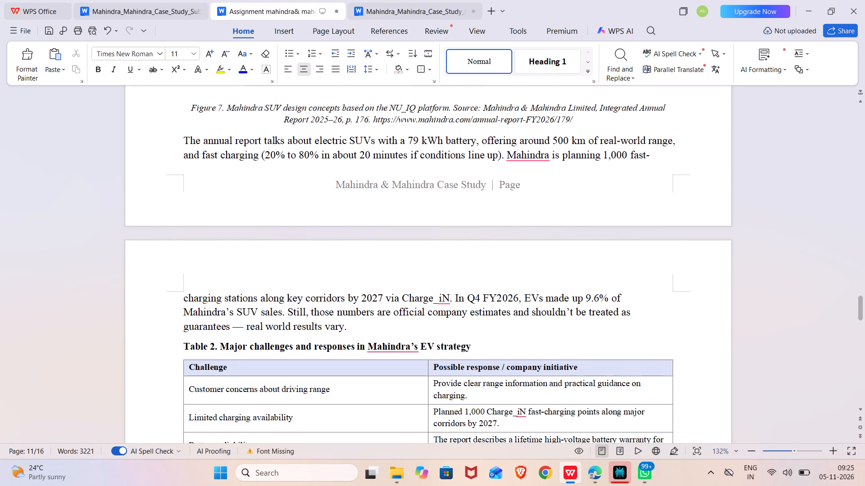
{"action": "left_click_drag", "start_coordinate": [173, 137], "coordinate": [523, 286]}
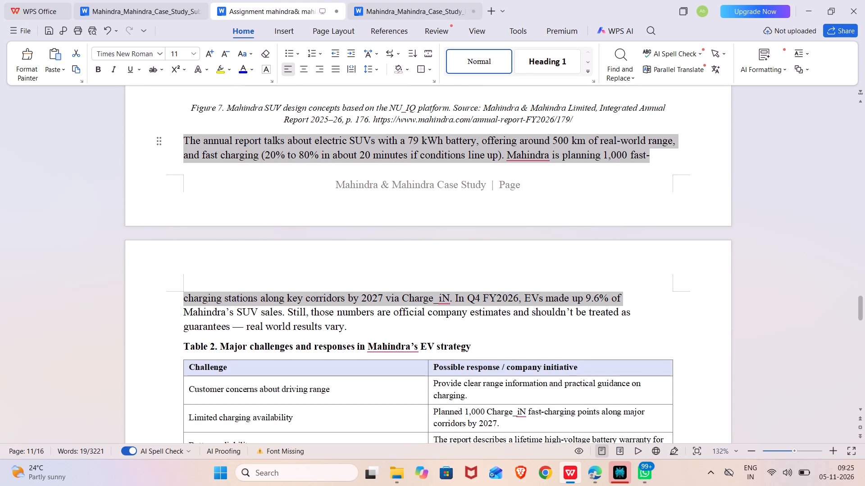
{"action": "left_click_drag", "start_coordinate": [523, 286], "coordinate": [510, 322]}
{"action": "key", "text": "BackSpace"}
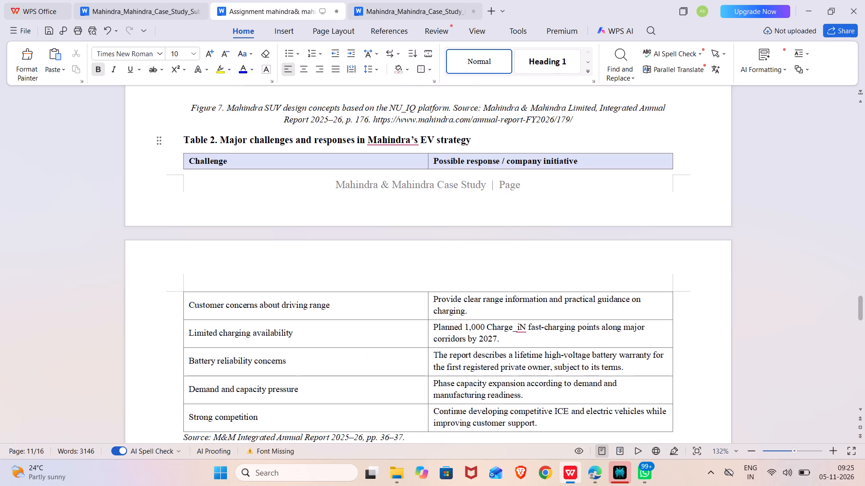
{"action": "key", "text": "ctrl+v"}
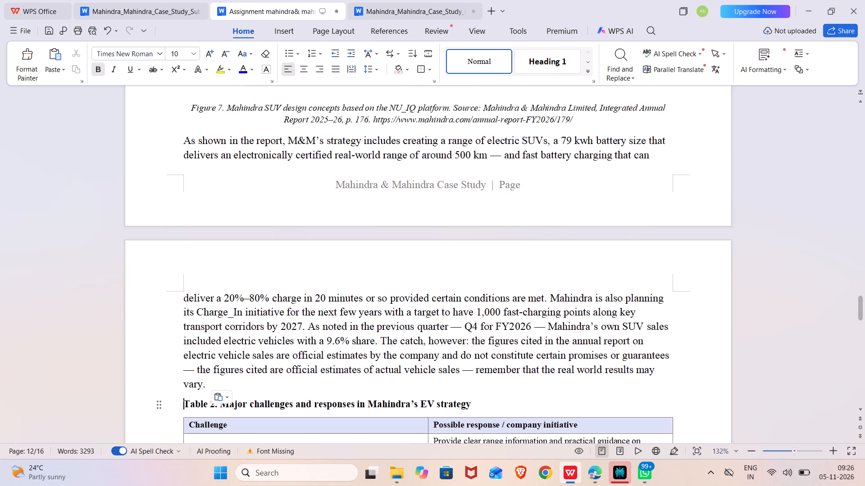
Replace the dash before "the figures cited are official estimates" with a single space in the Assignment's "As shown in the report" paragraph.
{"action": "left_click", "coordinate": [196, 369]}
{"action": "key", "text": "BackSpace"}
{"action": "key", "text": "BackSpace"}
{"action": "key", "text": "BackSpace"}
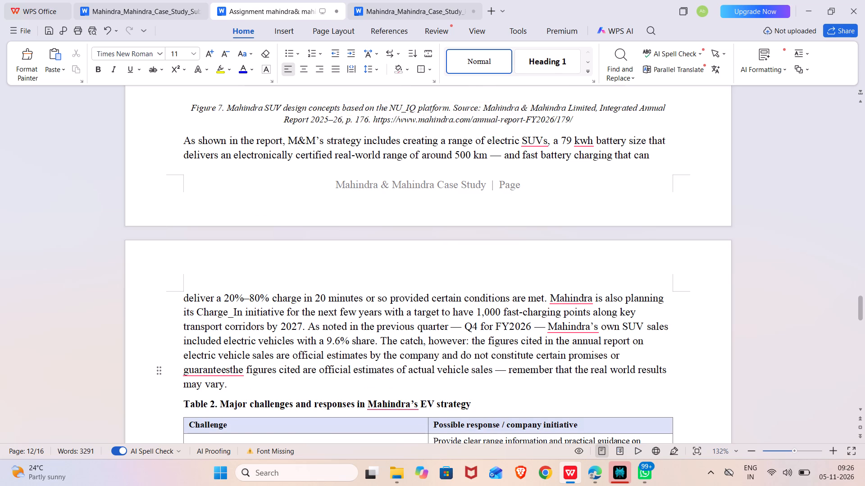
{"action": "key", "text": "space"}
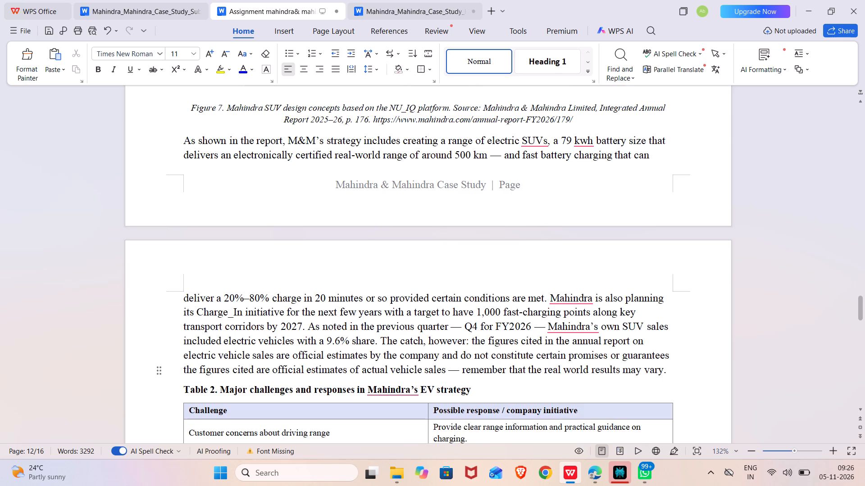
Delete "Q4" before "for FY2026" in the Assignment's "As shown in the report" paragraph above Table 2.
{"action": "scroll", "coordinate": [486, 364], "scroll_direction": "down", "scroll_amount": 2}
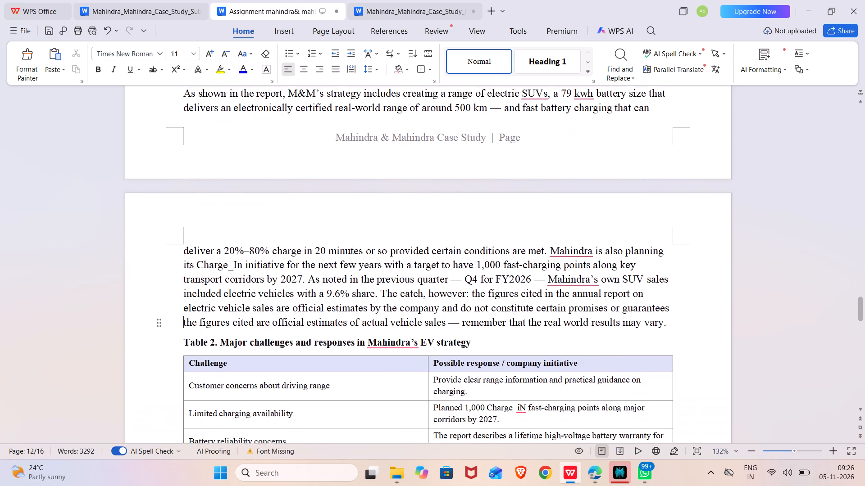
{"action": "scroll", "coordinate": [486, 364], "scroll_direction": "down", "scroll_amount": 1}
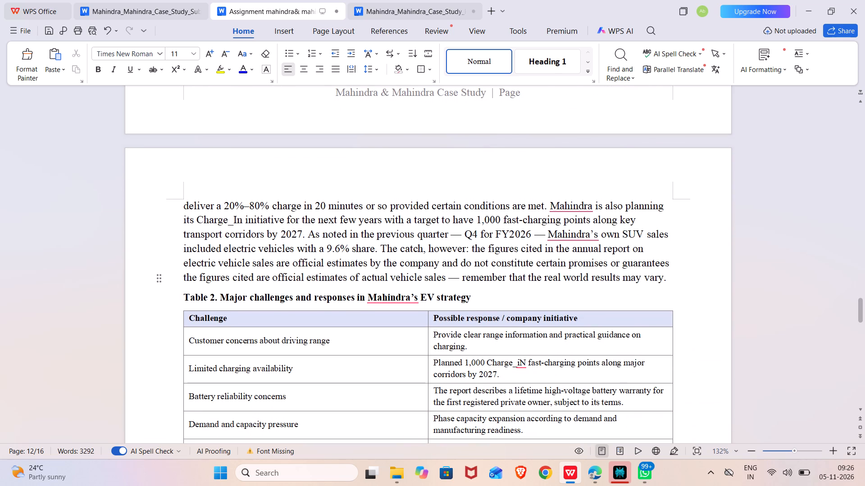
{"action": "left_click", "coordinate": [479, 235]}
{"action": "key", "text": "BackSpace"}
{"action": "key", "text": "BackSpace"}
{"action": "key", "text": "BackSpace"}
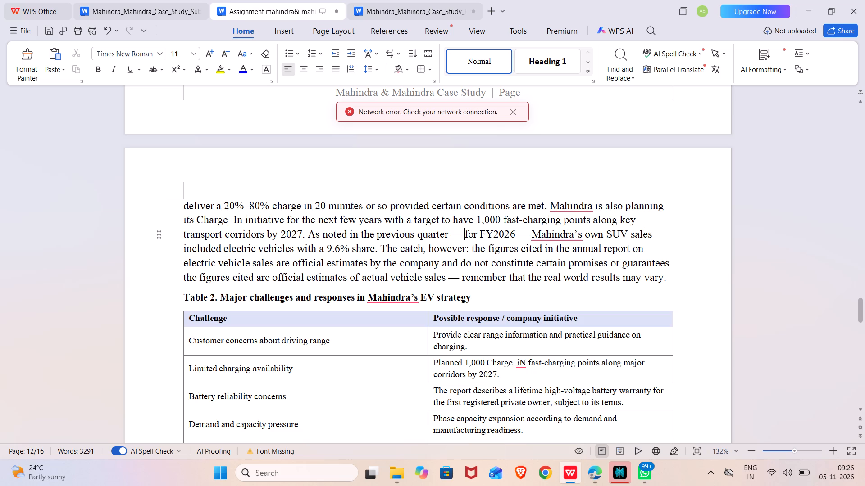
Copy the "Key challenges and responses to consider" paragraph that follows the Table 2 source line in the case study document, without its <p> tag.
{"action": "scroll", "coordinate": [431, 216], "scroll_direction": "right", "scroll_amount": 2}
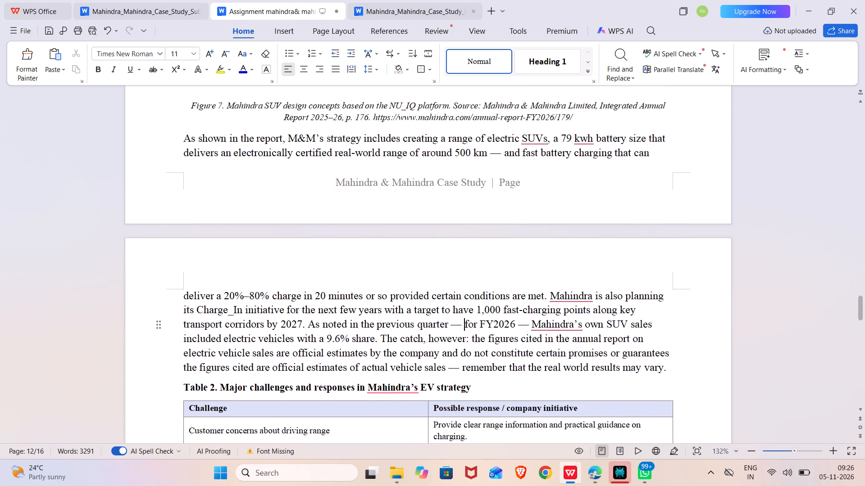
{"action": "scroll", "coordinate": [431, 216], "scroll_direction": "right", "scroll_amount": 1}
{"action": "scroll", "coordinate": [431, 216], "scroll_direction": "down", "scroll_amount": 3}
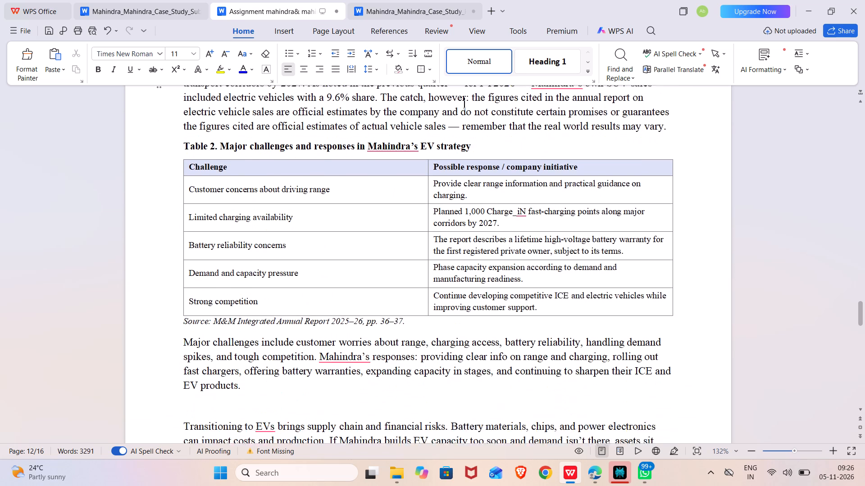
{"action": "scroll", "coordinate": [431, 216], "scroll_direction": "down", "scroll_amount": 3}
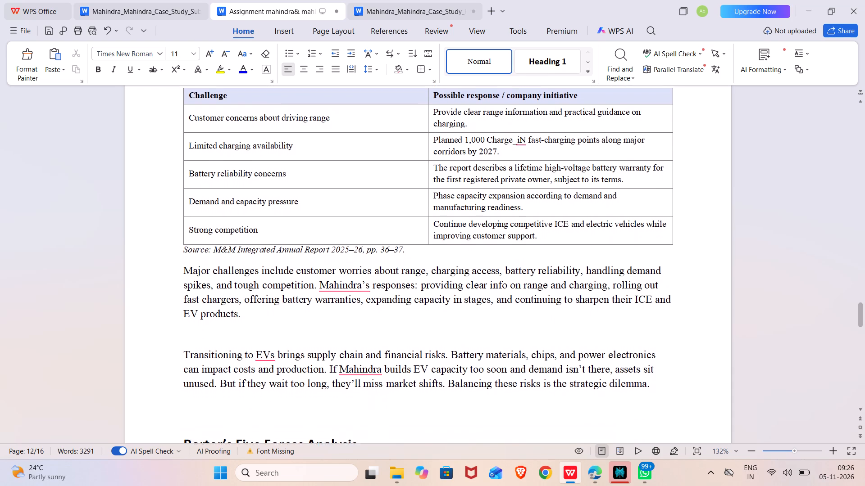
{"action": "scroll", "coordinate": [431, 216], "scroll_direction": "down", "scroll_amount": 2}
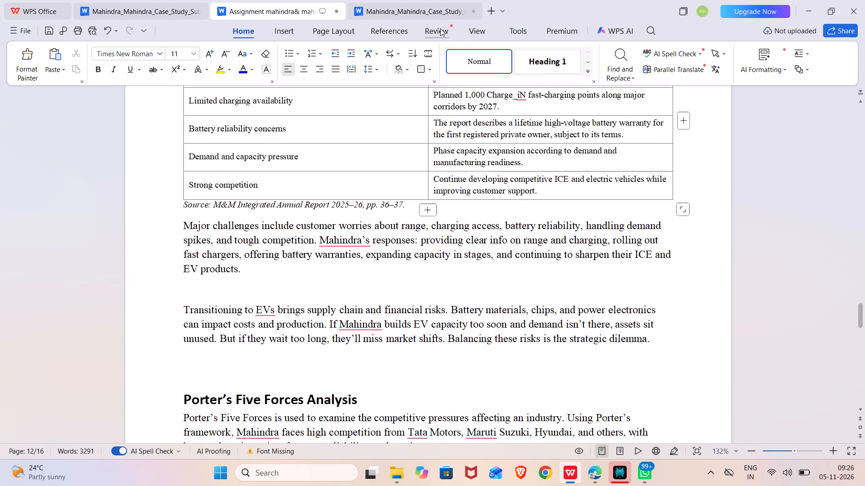
{"action": "left_click", "coordinate": [429, 14]}
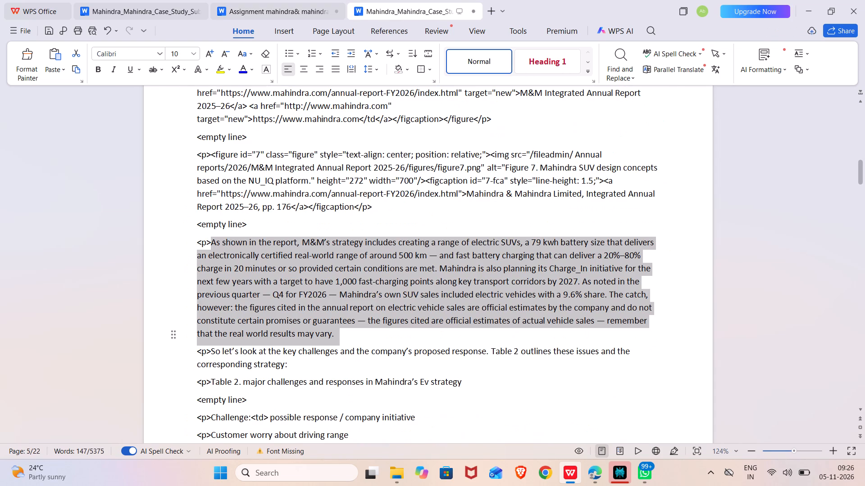
{"action": "scroll", "coordinate": [452, 308], "scroll_direction": "down", "scroll_amount": 3}
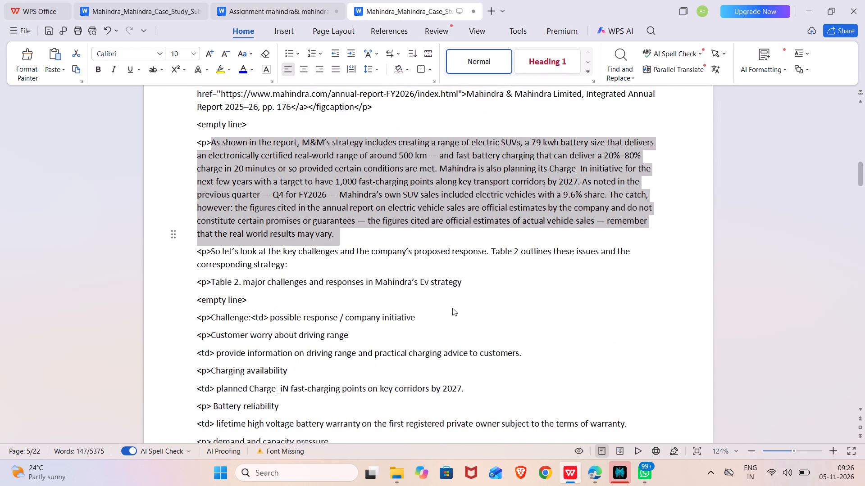
{"action": "scroll", "coordinate": [452, 308], "scroll_direction": "down", "scroll_amount": 3}
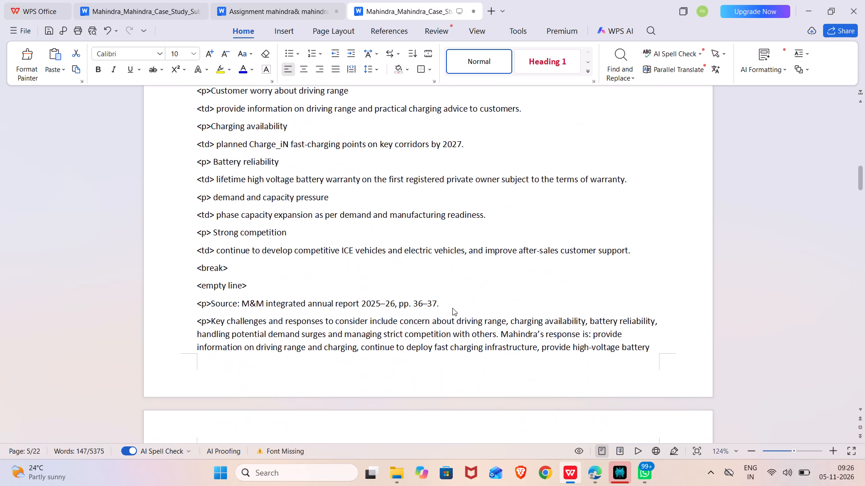
{"action": "left_click", "coordinate": [366, 290]}
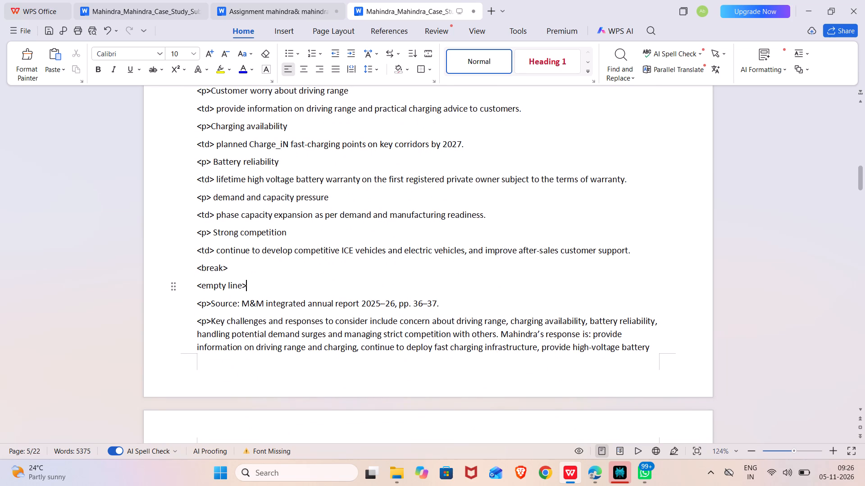
{"action": "left_click_drag", "start_coordinate": [229, 320], "coordinate": [329, 332]}
{"action": "left_click", "coordinate": [329, 332]}
{"action": "left_click_drag", "start_coordinate": [208, 317], "coordinate": [236, 328]}
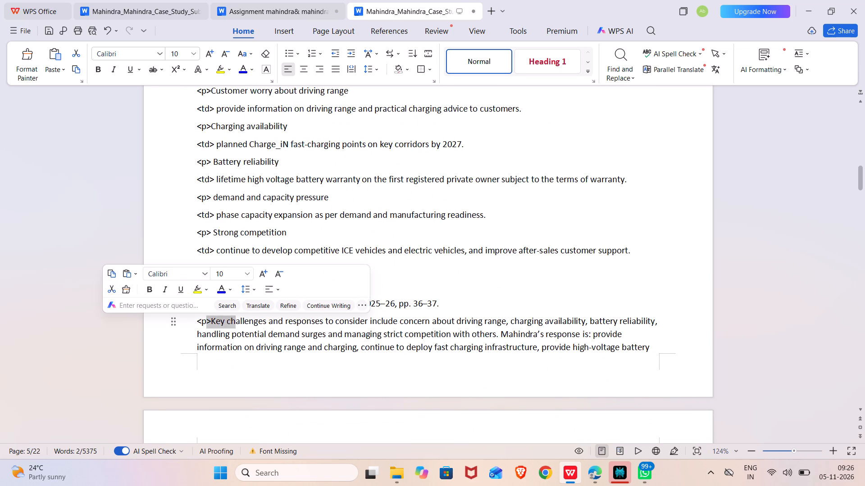
{"action": "left_click", "coordinate": [217, 327]}
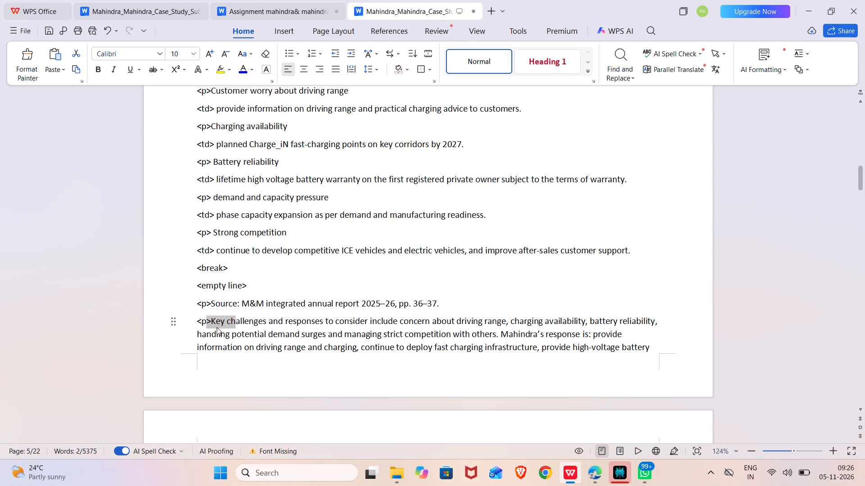
{"action": "left_click", "coordinate": [211, 317]}
{"action": "left_click_drag", "start_coordinate": [211, 317], "coordinate": [428, 368]}
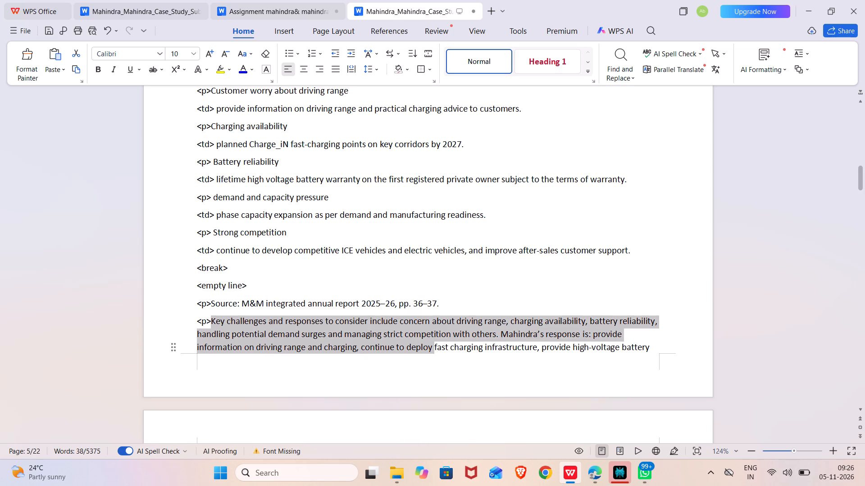
{"action": "left_click_drag", "start_coordinate": [428, 368], "coordinate": [470, 324]}
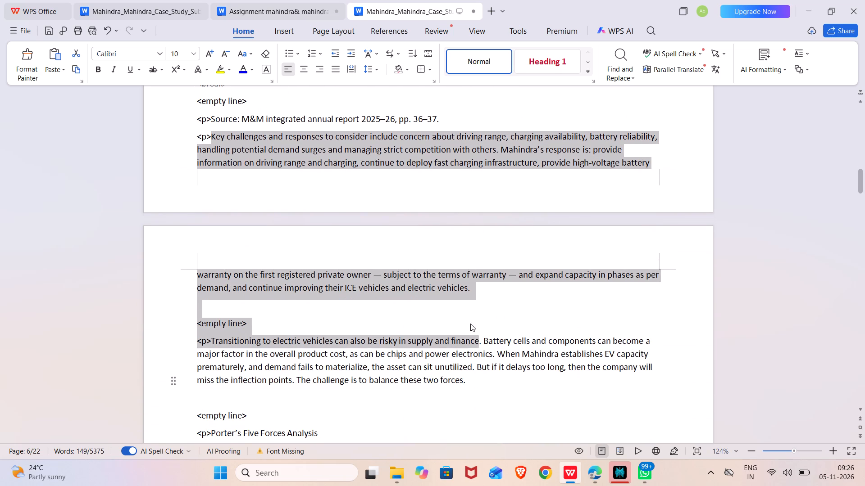
{"action": "left_click_drag", "start_coordinate": [470, 324], "coordinate": [481, 304]}
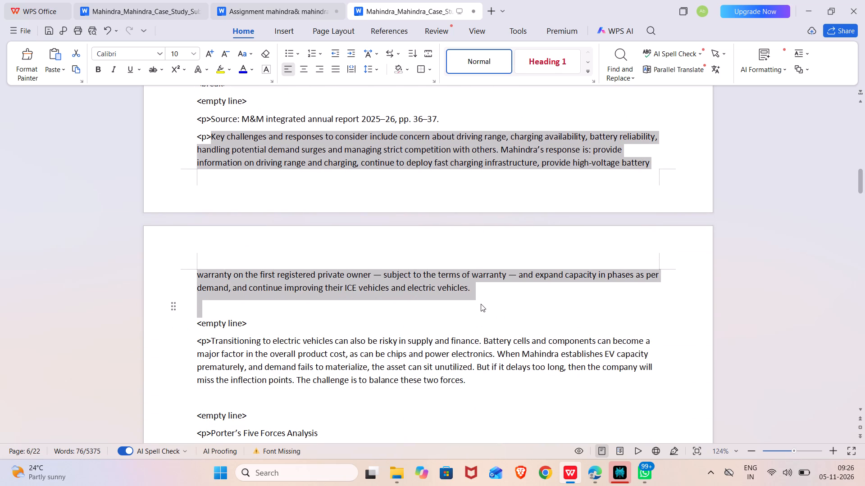
{"action": "key", "text": "ctrl+c"}
Replace the Assignment's "Major challenges" and "Transitioning to EVs" paragraphs between Table 2 and the Porter's heading with the copied "Key challenges" paragraph.
{"action": "left_click", "coordinate": [323, 0]}
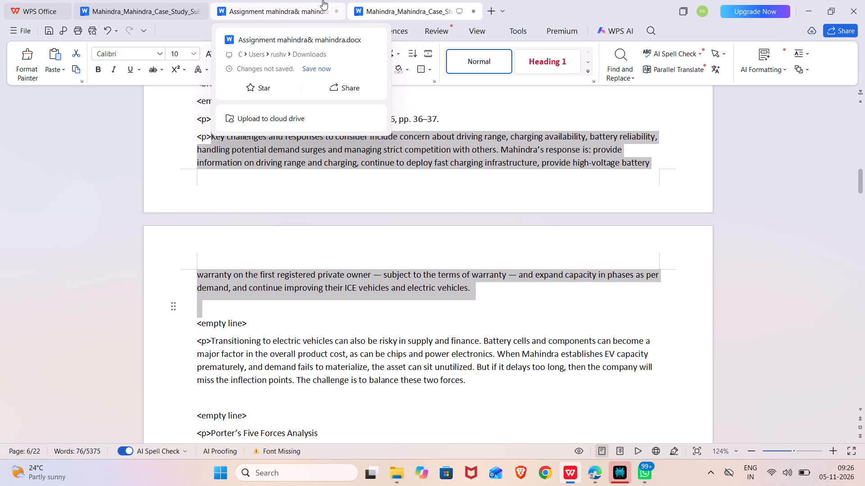
{"action": "left_click", "coordinate": [307, 7]}
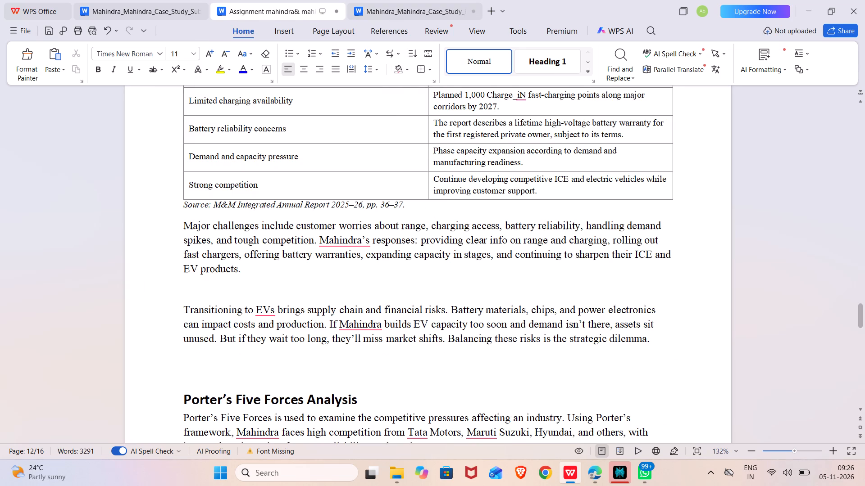
{"action": "left_click_drag", "start_coordinate": [185, 224], "coordinate": [611, 331]}
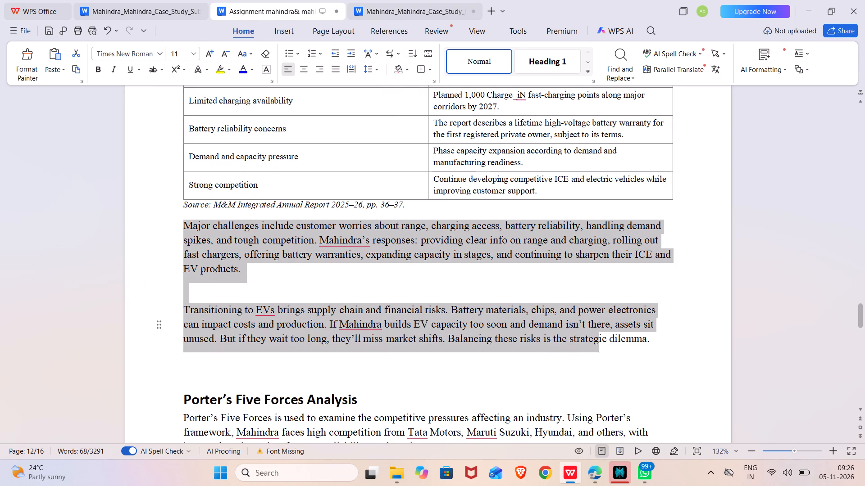
{"action": "left_click_drag", "start_coordinate": [611, 331], "coordinate": [688, 357]}
{"action": "key", "text": "BackSpace"}
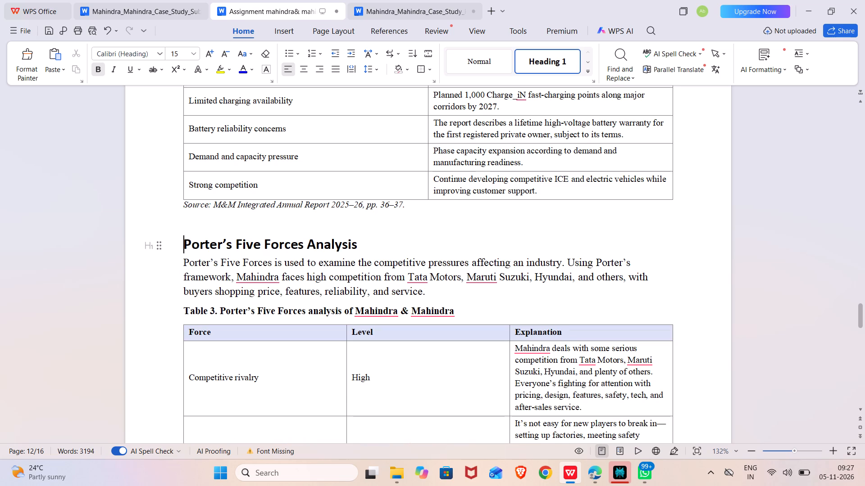
{"action": "key", "text": "ctrl+v"}
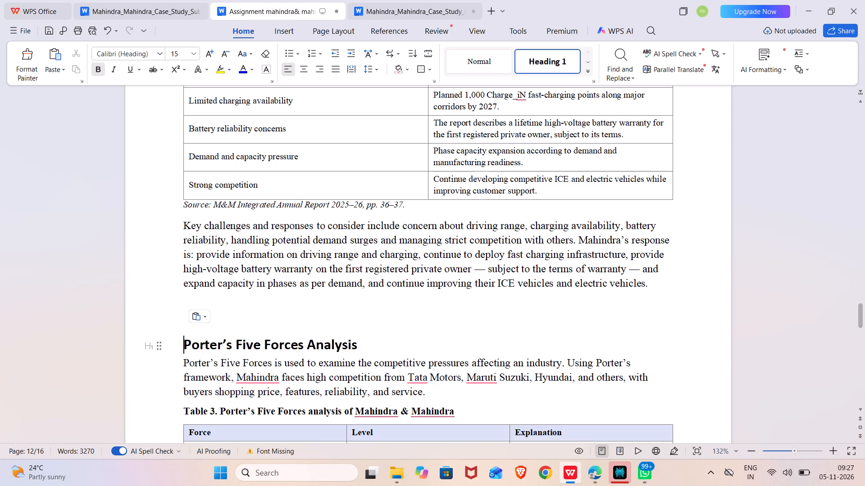
Copy the reworded "Porter's five forces is an analysis" paragraph from the case study document, without its <p> tag.
{"action": "scroll", "coordinate": [495, 310], "scroll_direction": "down", "scroll_amount": 4}
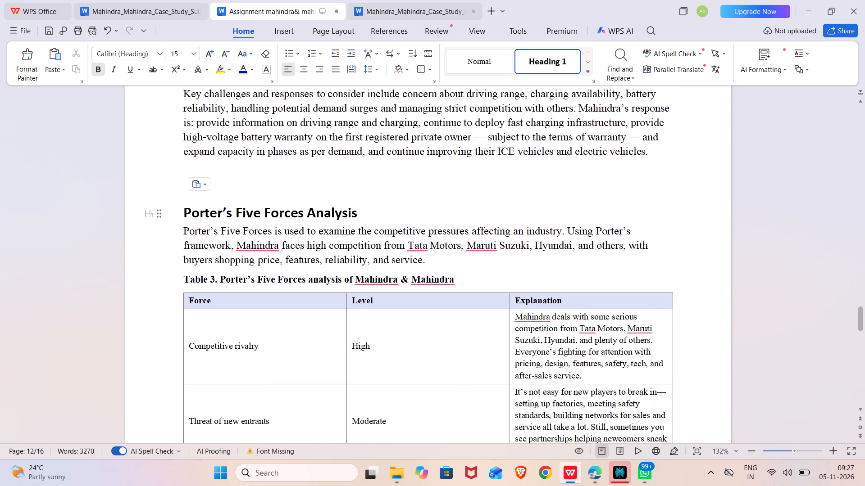
{"action": "left_click", "coordinate": [409, 16]}
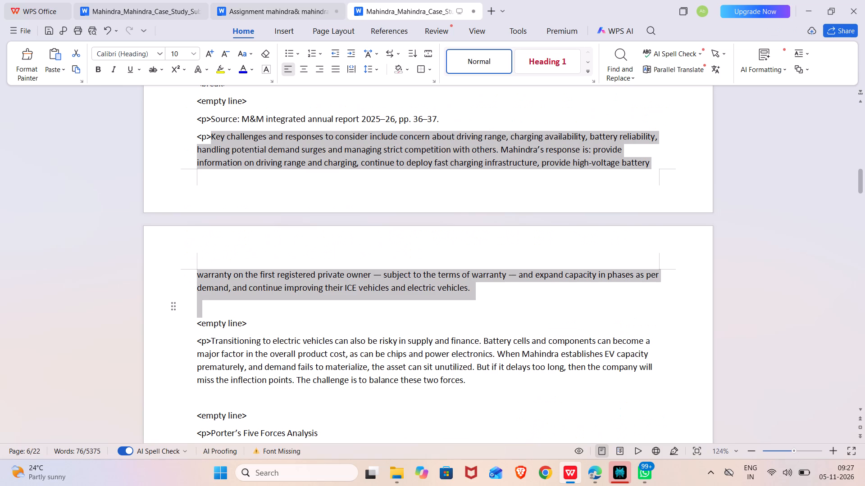
{"action": "left_click", "coordinate": [347, 238]}
{"action": "scroll", "coordinate": [347, 238], "scroll_direction": "down", "scroll_amount": 3}
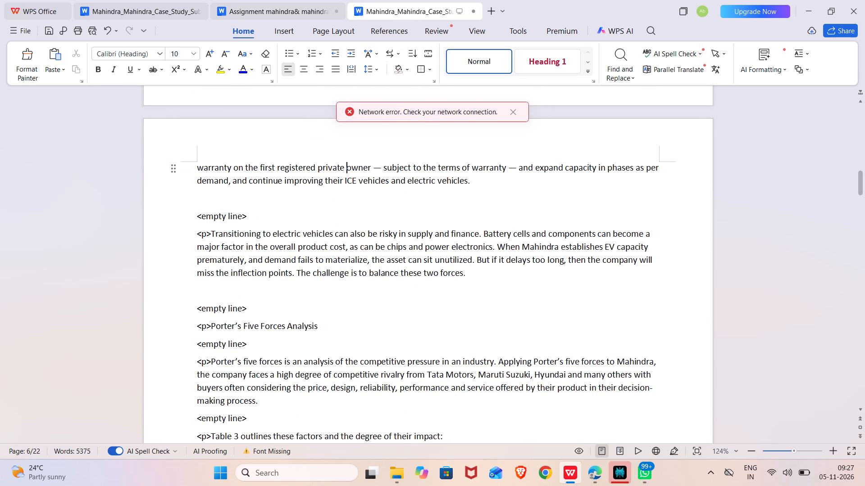
{"action": "scroll", "coordinate": [239, 310], "scroll_direction": "down", "scroll_amount": 3}
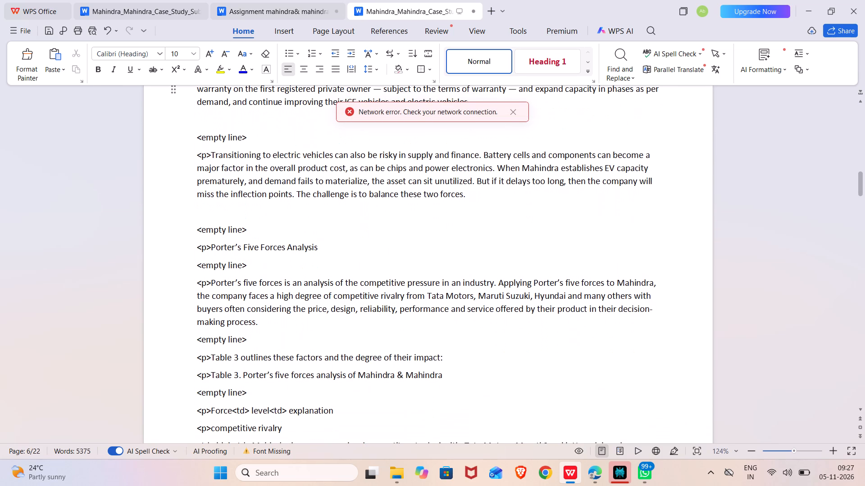
{"action": "left_click", "coordinate": [259, 0]}
{"action": "scroll", "coordinate": [349, 141], "scroll_direction": "right", "scroll_amount": 1}
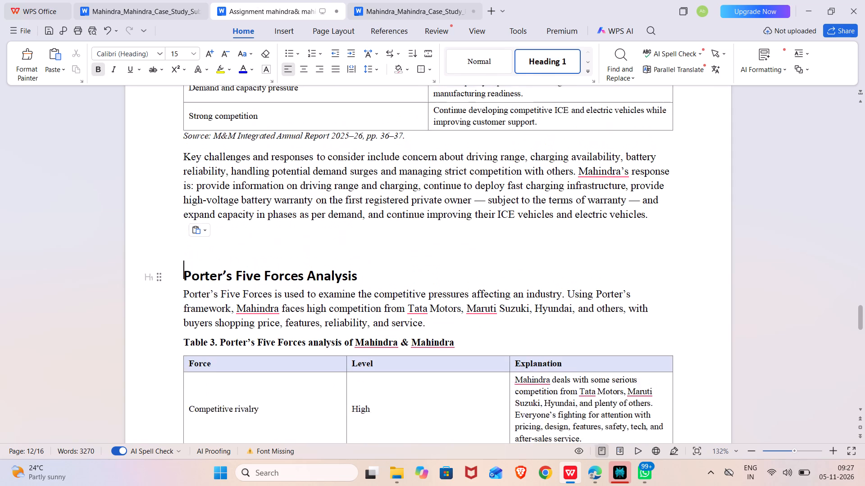
{"action": "scroll", "coordinate": [349, 141], "scroll_direction": "right", "scroll_amount": 1}
{"action": "scroll", "coordinate": [360, 185], "scroll_direction": "down", "scroll_amount": 1}
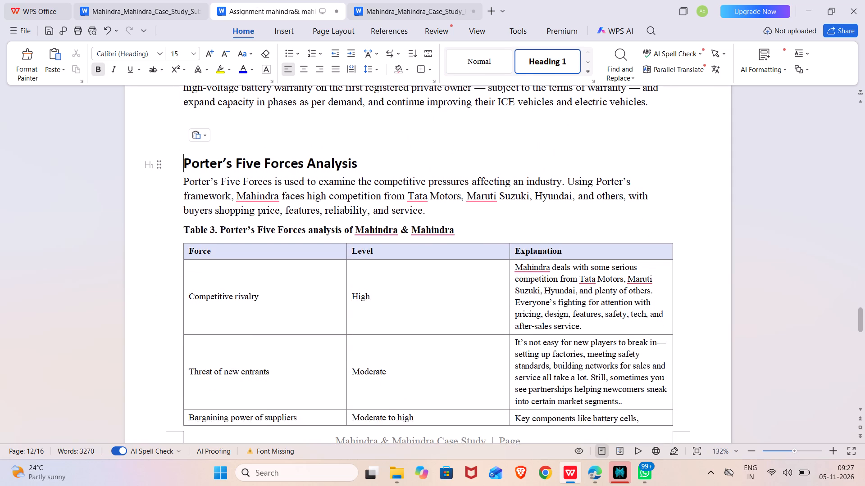
{"action": "scroll", "coordinate": [360, 185], "scroll_direction": "down", "scroll_amount": 1}
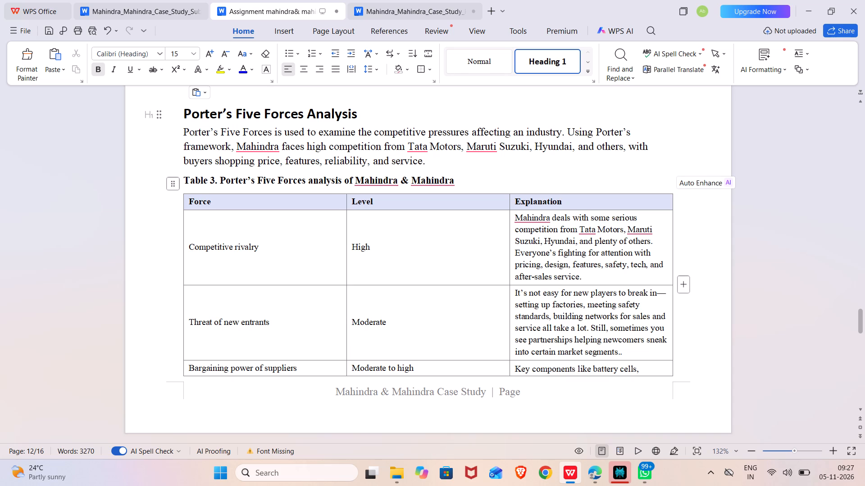
{"action": "left_click", "coordinate": [399, 4]}
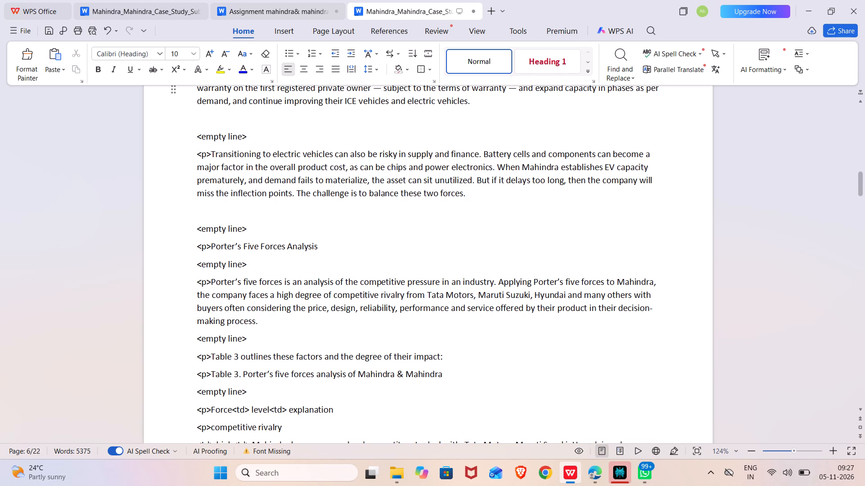
{"action": "left_click_drag", "start_coordinate": [212, 281], "coordinate": [261, 330]}
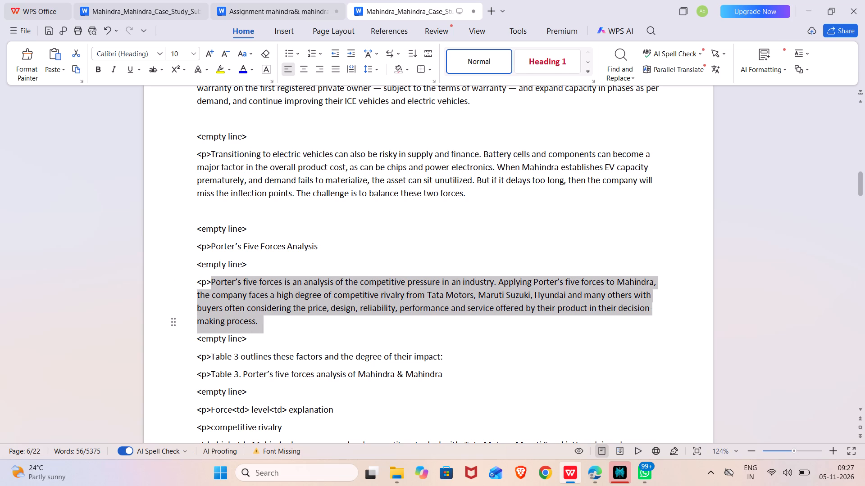
{"action": "key", "text": "ctrl+c"}
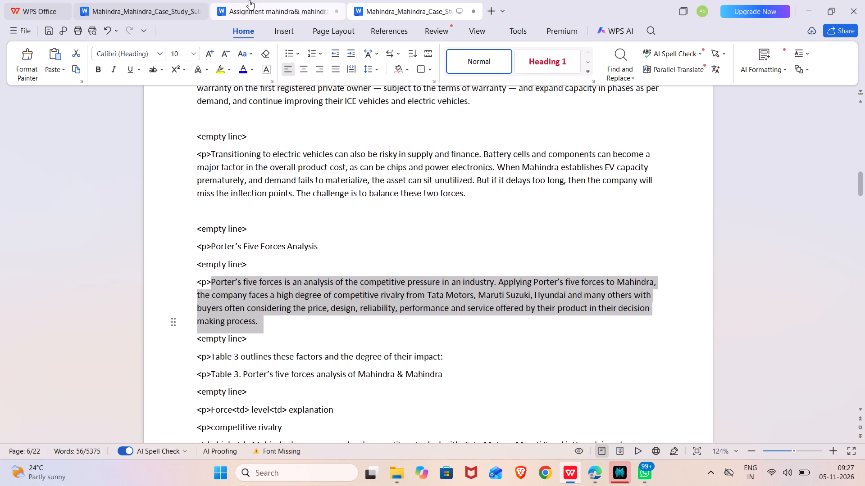
Replace the Assignment's intro paragraph under the Porter's Five Forces Analysis heading with the copied paragraph.
{"action": "left_click", "coordinate": [249, 0]}
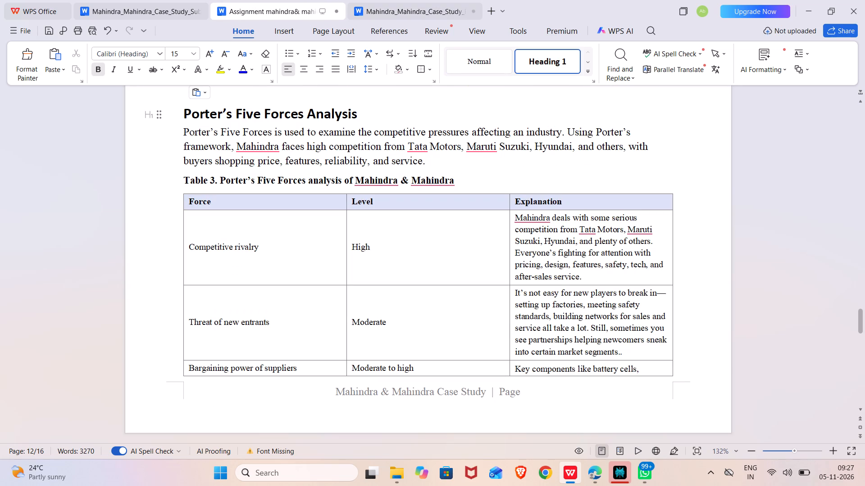
{"action": "left_click_drag", "start_coordinate": [182, 130], "coordinate": [431, 159]}
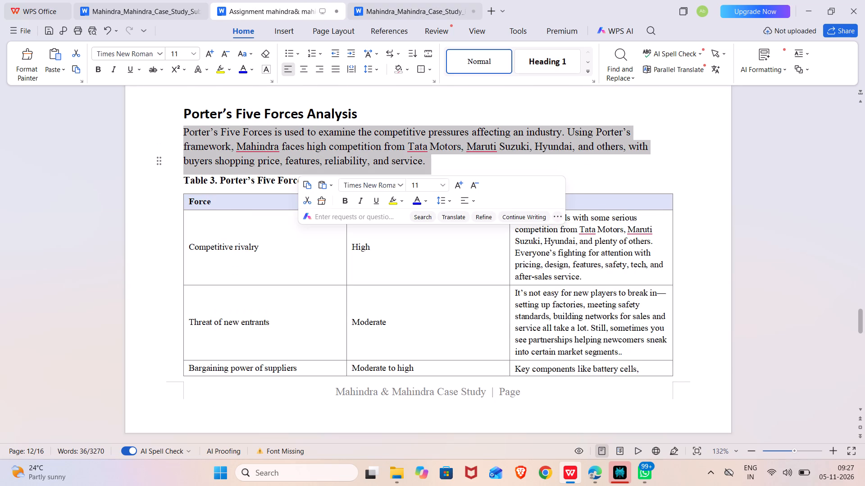
{"action": "key", "text": "BackSpace"}
{"action": "key", "text": "ctrl+v"}
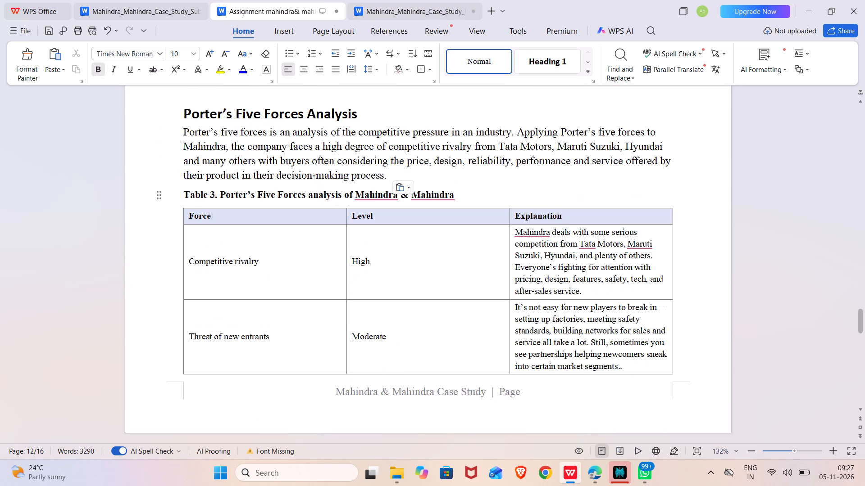
Review the Assignment's Table 3 and the Porter's framework paragraphs that follow it, up to the SWOT Analysis heading.
{"action": "scroll", "coordinate": [691, 213], "scroll_direction": "down", "scroll_amount": 3}
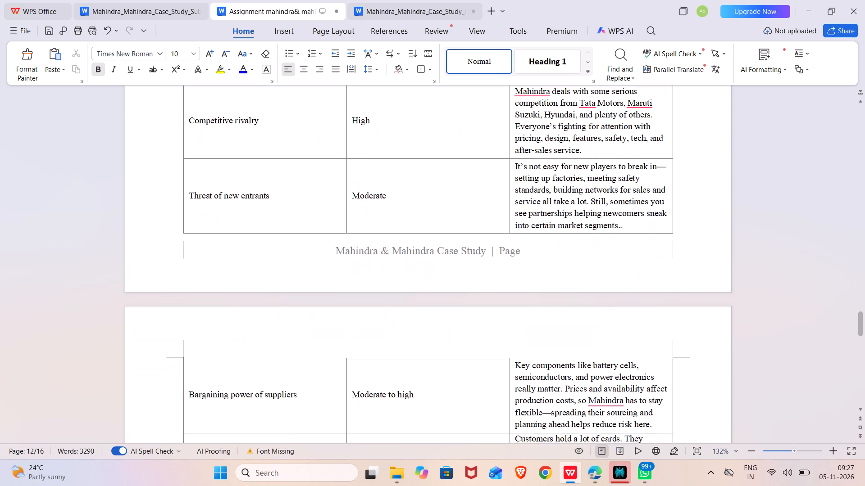
{"action": "scroll", "coordinate": [691, 213], "scroll_direction": "down", "scroll_amount": 3}
{"action": "scroll", "coordinate": [691, 213], "scroll_direction": "up", "scroll_amount": 2}
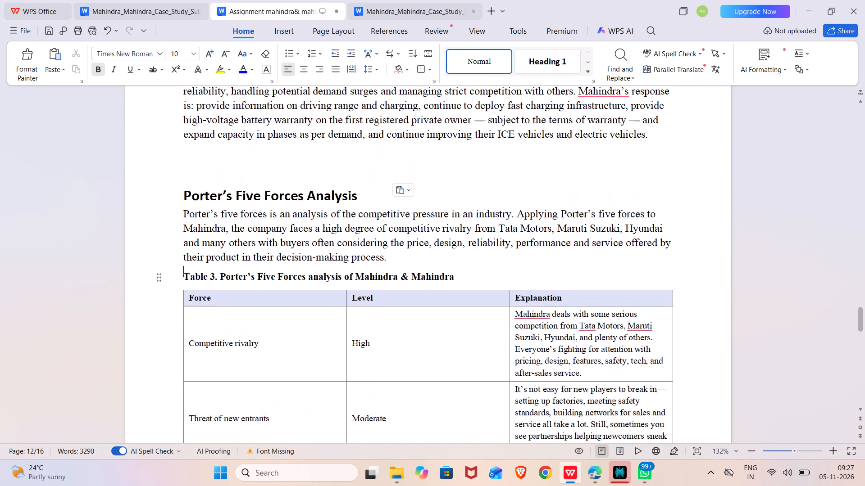
{"action": "scroll", "coordinate": [691, 213], "scroll_direction": "right", "scroll_amount": 1}
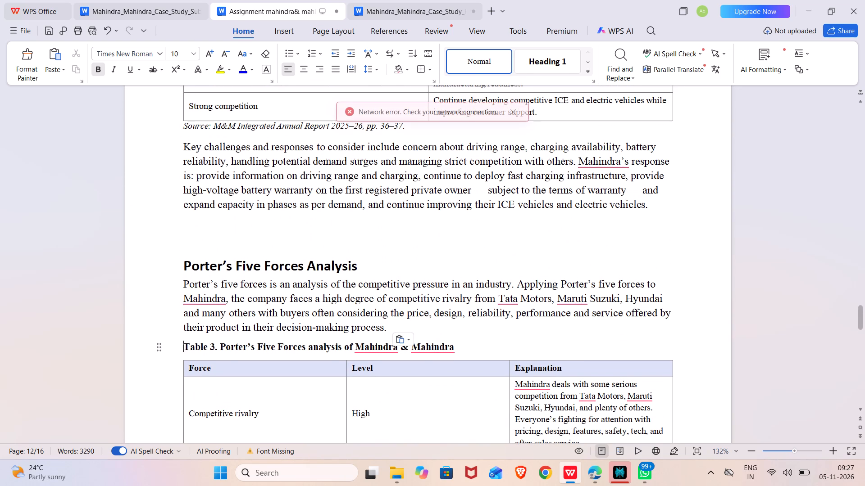
{"action": "scroll", "coordinate": [691, 213], "scroll_direction": "right", "scroll_amount": 1}
{"action": "scroll", "coordinate": [691, 213], "scroll_direction": "down", "scroll_amount": 1}
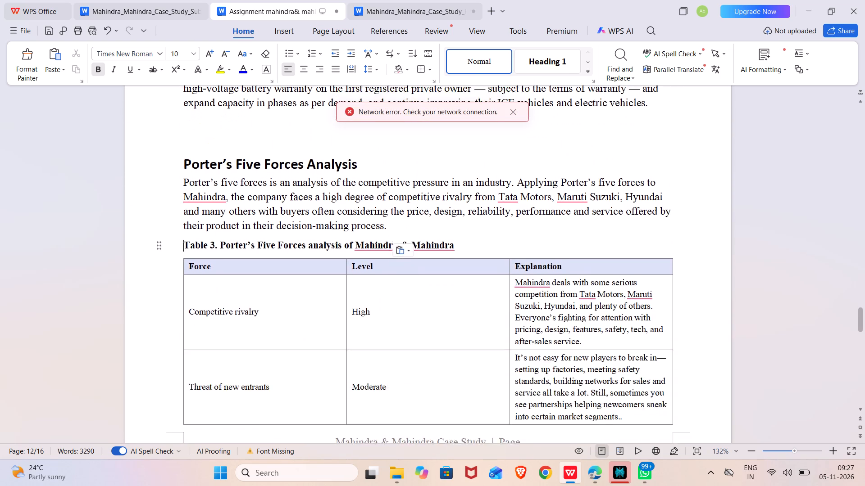
{"action": "scroll", "coordinate": [691, 213], "scroll_direction": "down", "scroll_amount": 4}
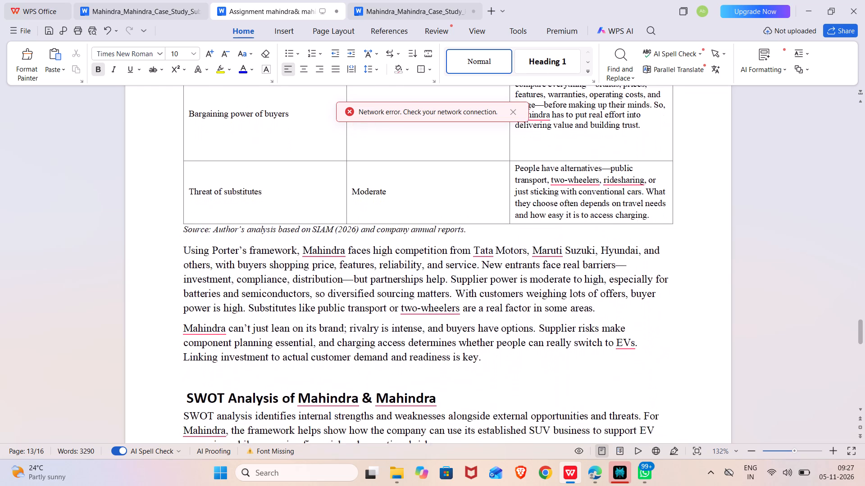
{"action": "scroll", "coordinate": [691, 213], "scroll_direction": "down", "scroll_amount": 1}
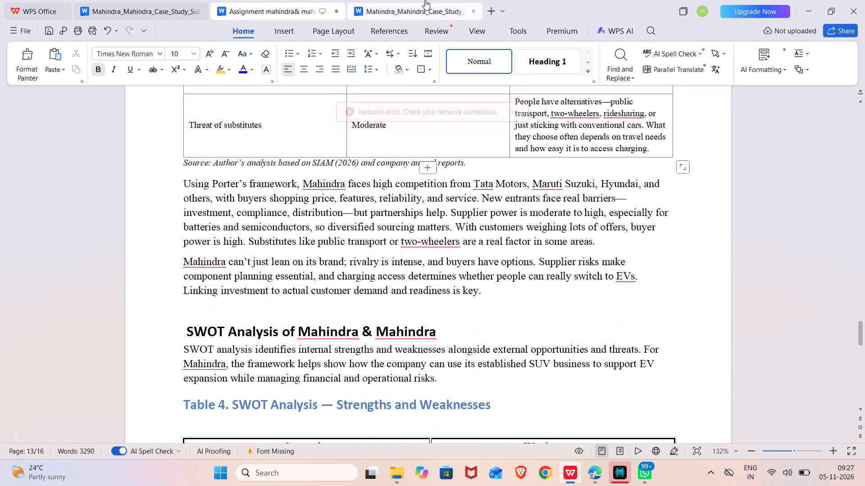
Check the case study document beyond its Porter's Five Forces section for further reworded text to transfer.
{"action": "left_click", "coordinate": [420, 3]}
{"action": "left_click", "coordinate": [396, 252]}
{"action": "scroll", "coordinate": [396, 252], "scroll_direction": "down", "scroll_amount": 2}
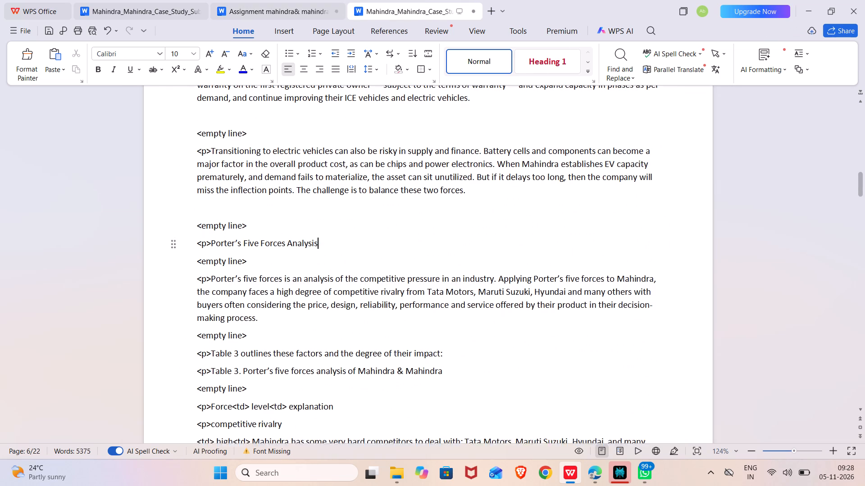
{"action": "scroll", "coordinate": [396, 252], "scroll_direction": "down", "scroll_amount": 3}
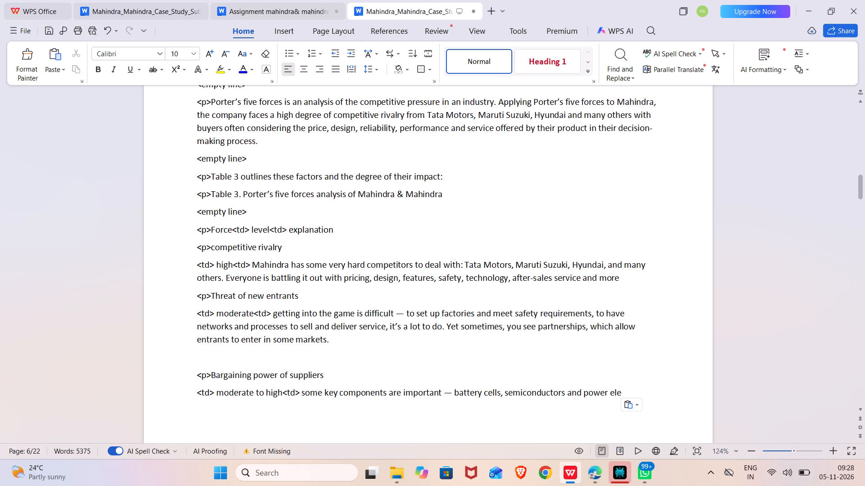
{"action": "scroll", "coordinate": [349, 336], "scroll_direction": "down", "scroll_amount": 5}
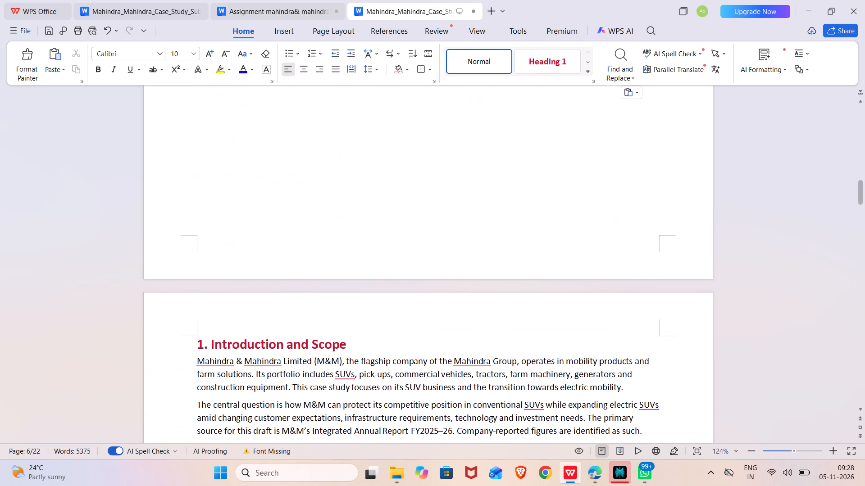
{"action": "scroll", "coordinate": [349, 336], "scroll_direction": "down", "scroll_amount": 3}
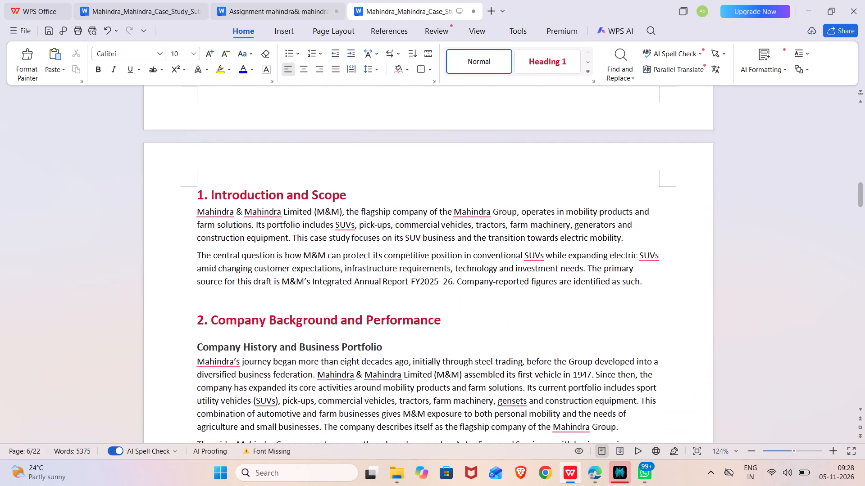
Review the rest of the Assignment from the SWOT Analysis section through the recommendations, contribution statement and references to the last page.
{"action": "left_click", "coordinate": [242, 4]}
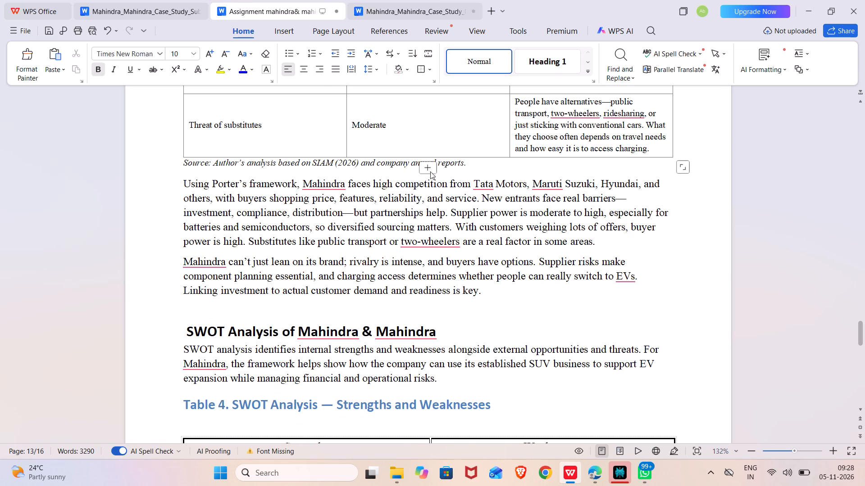
{"action": "left_click", "coordinate": [526, 306]}
{"action": "scroll", "coordinate": [526, 306], "scroll_direction": "down", "scroll_amount": 4}
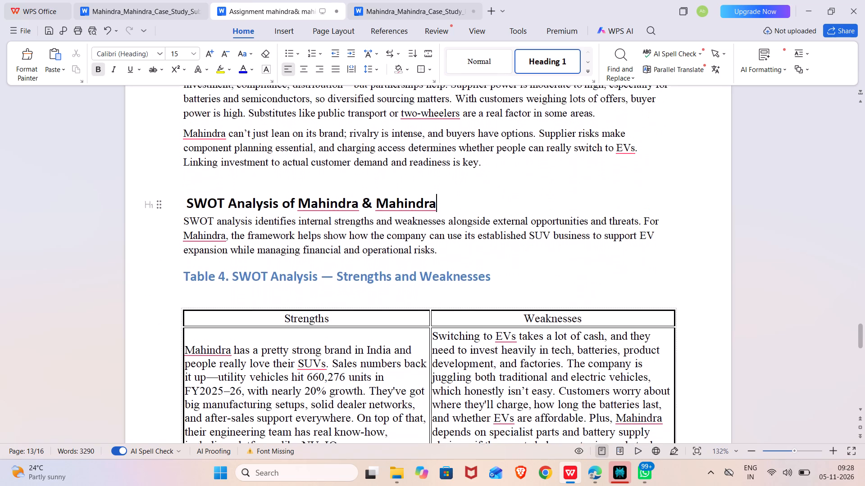
{"action": "scroll", "coordinate": [526, 306], "scroll_direction": "down", "scroll_amount": 2}
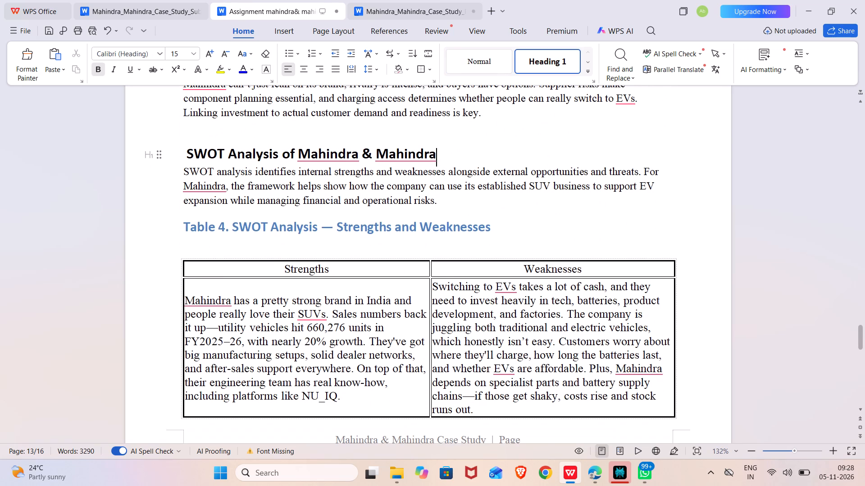
{"action": "scroll", "coordinate": [526, 306], "scroll_direction": "down", "scroll_amount": 5}
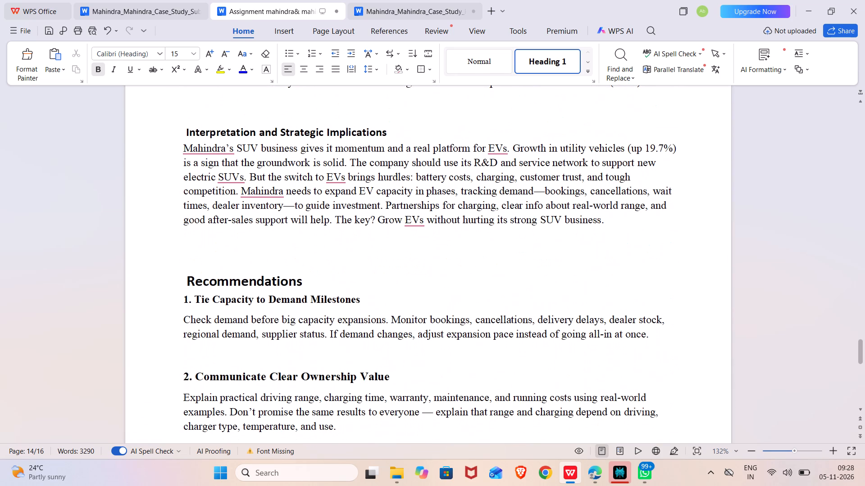
{"action": "scroll", "coordinate": [526, 306], "scroll_direction": "down", "scroll_amount": 2}
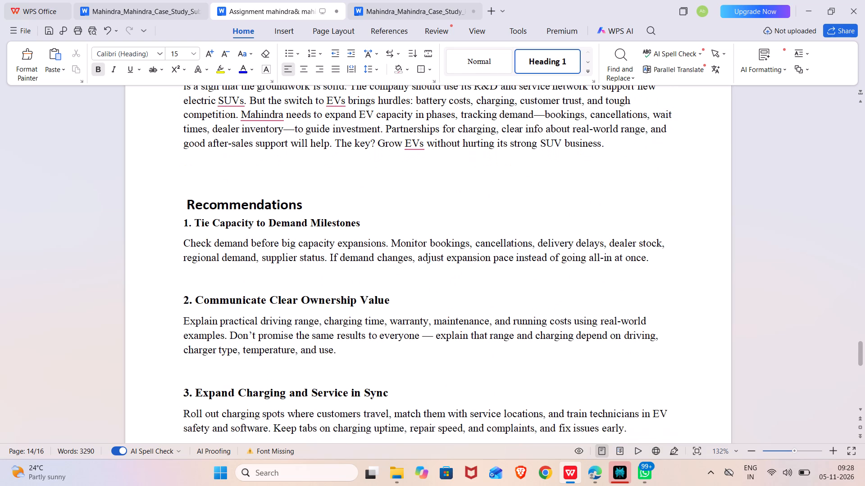
{"action": "scroll", "coordinate": [526, 306], "scroll_direction": "down", "scroll_amount": 2}
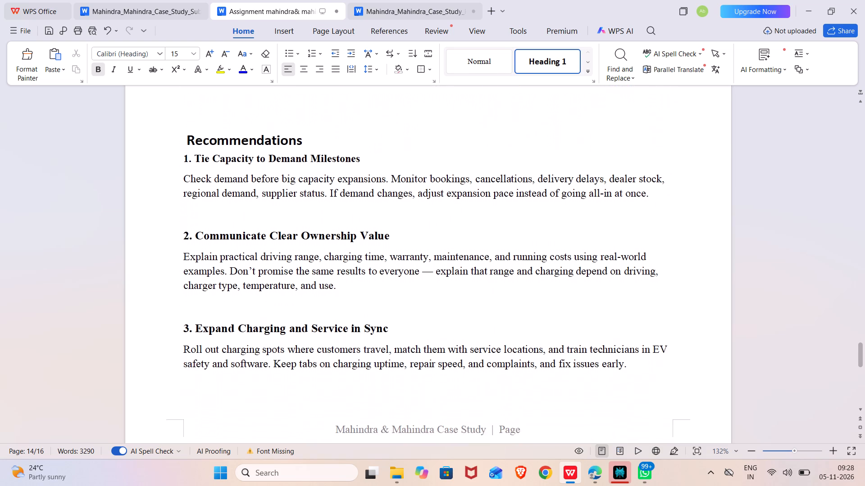
{"action": "scroll", "coordinate": [526, 306], "scroll_direction": "down", "scroll_amount": 6}
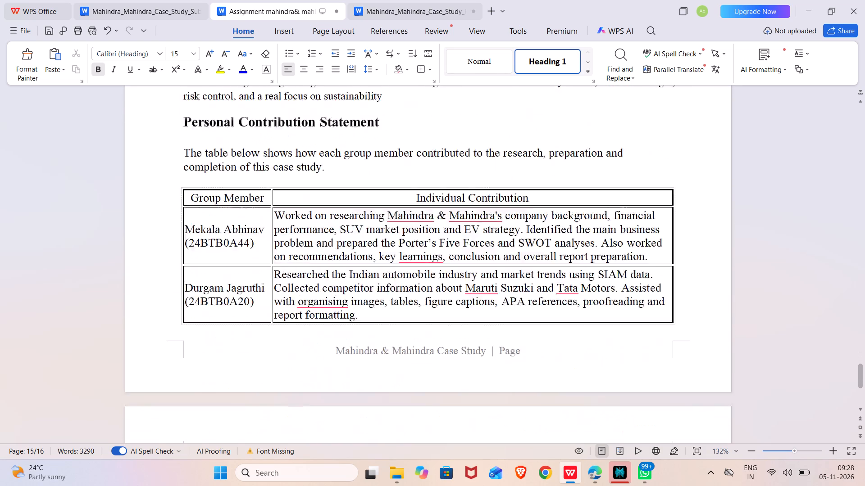
{"action": "scroll", "coordinate": [526, 306], "scroll_direction": "down", "scroll_amount": 5}
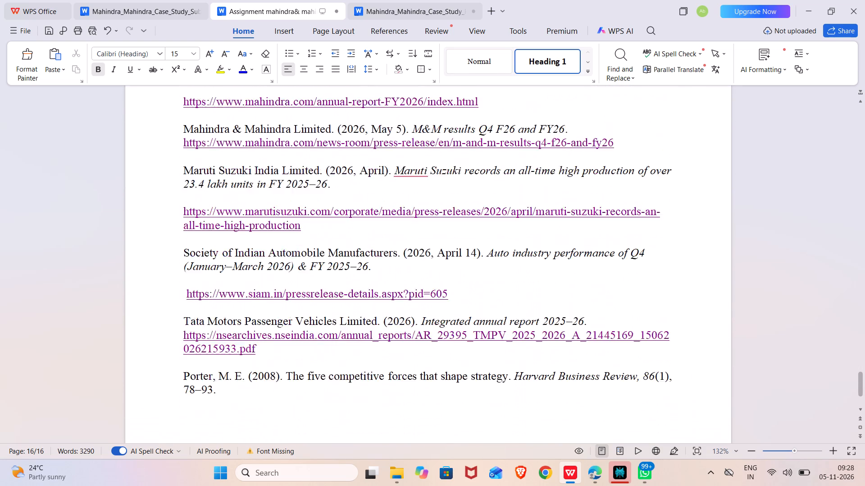
{"action": "scroll", "coordinate": [526, 306], "scroll_direction": "down", "scroll_amount": 2}
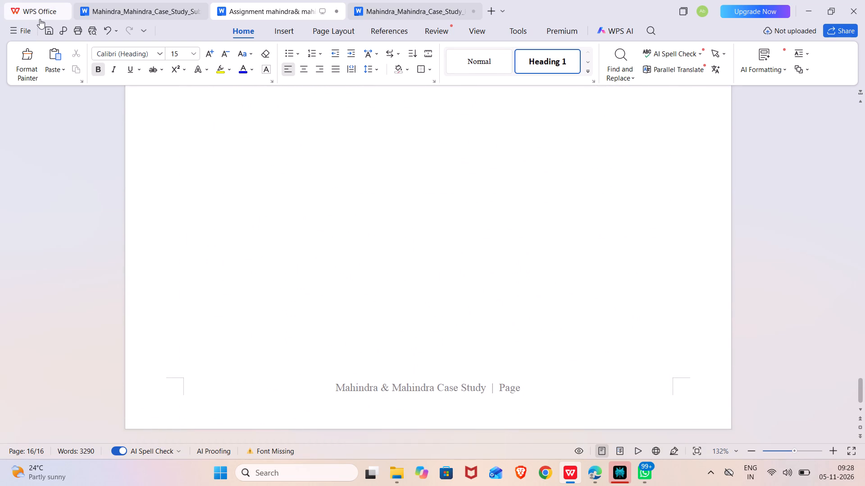
Save the Assignment document and dismiss the offer to back it up to WPS Drive.
{"action": "left_click", "coordinate": [50, 28]}
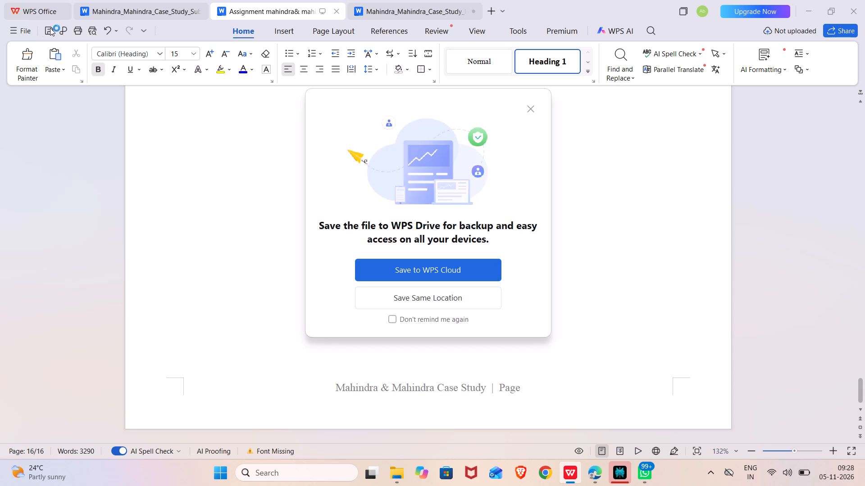
{"action": "left_click", "coordinate": [523, 102]}
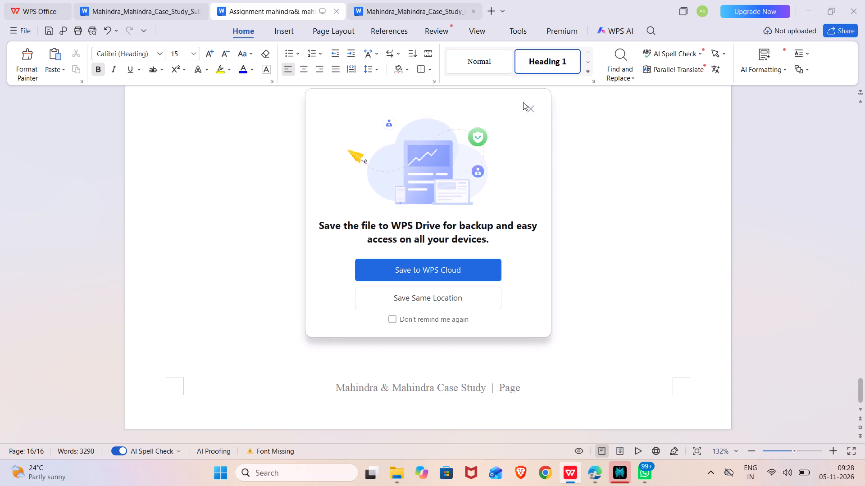
{"action": "left_click", "coordinate": [528, 105]}
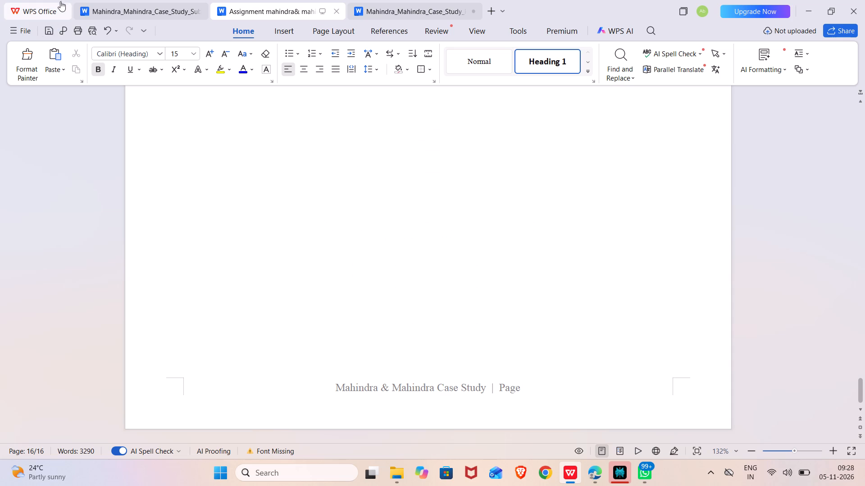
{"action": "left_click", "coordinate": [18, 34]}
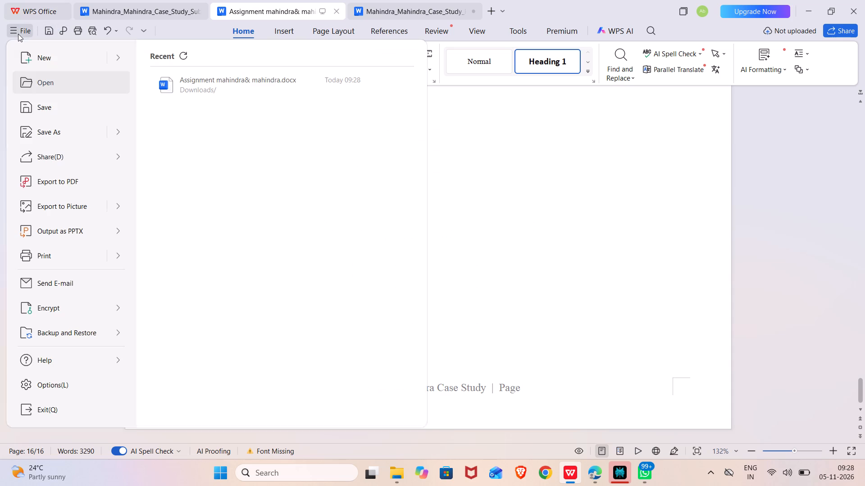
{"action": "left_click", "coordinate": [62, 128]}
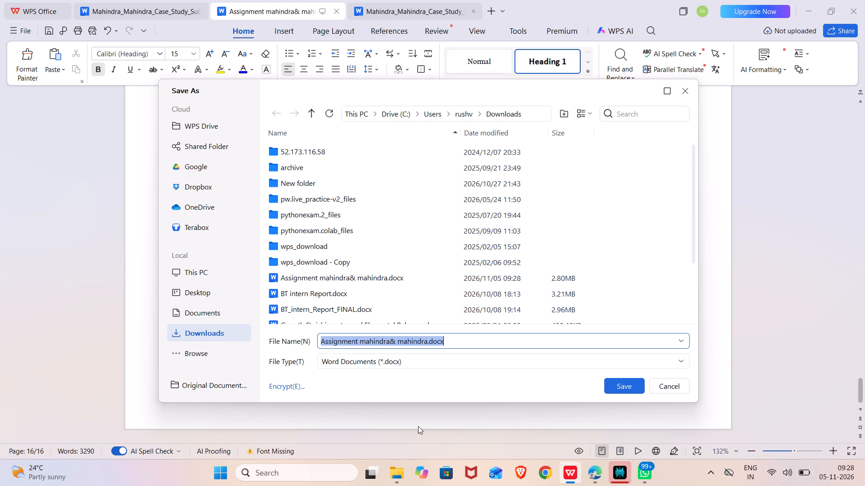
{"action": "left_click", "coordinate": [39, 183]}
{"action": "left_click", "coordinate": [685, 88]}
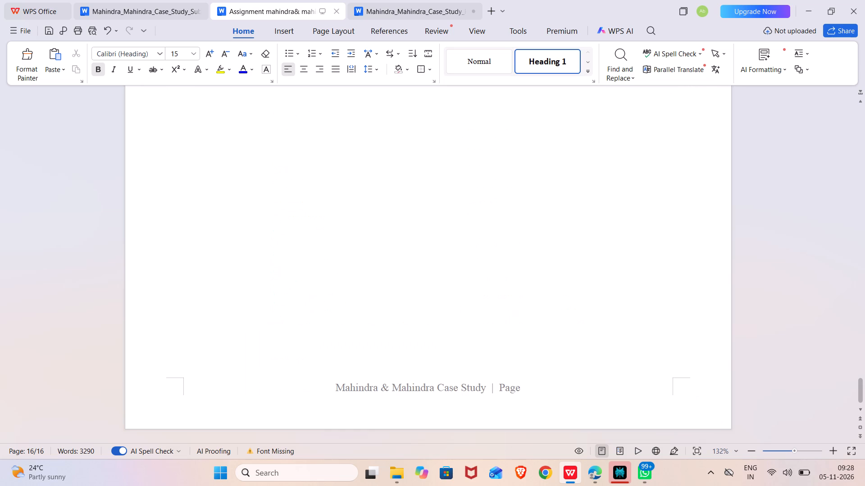
Save the Assignment as a Word document named Assignment mahindra& mahindra.docx in Downloads, replacing the existing file.
{"action": "left_click", "coordinate": [16, 26]}
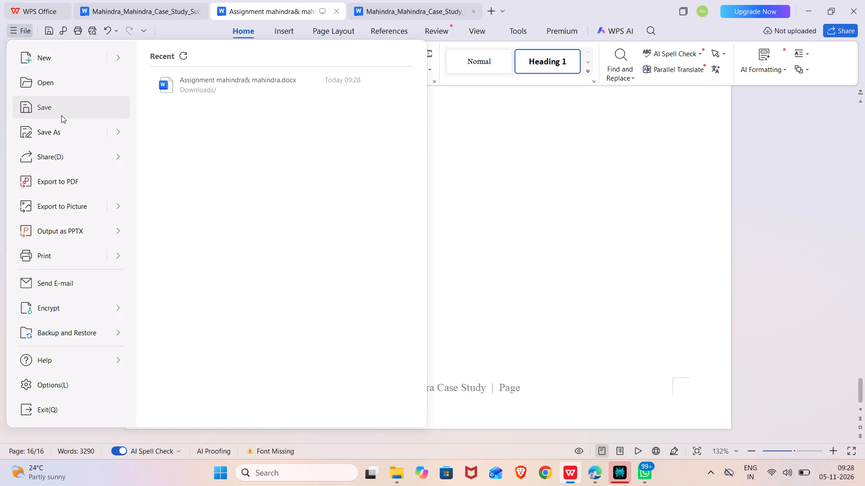
{"action": "left_click", "coordinate": [61, 115]}
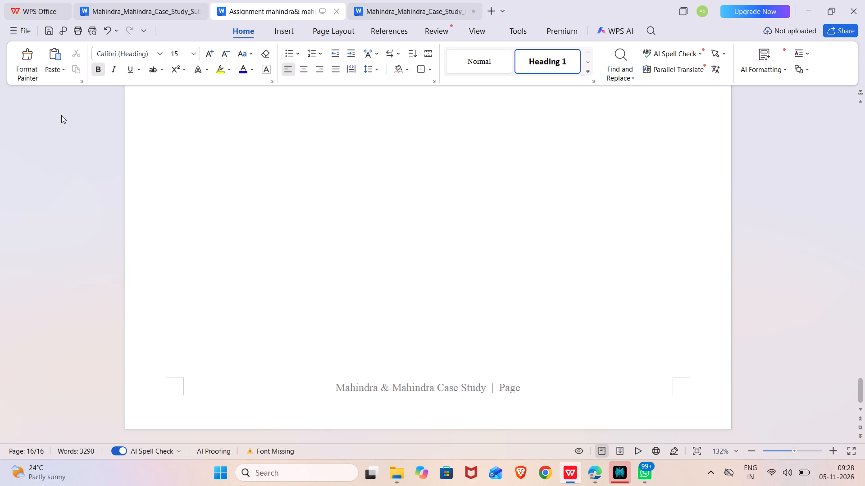
{"action": "left_click", "coordinate": [10, 29]}
{"action": "left_click", "coordinate": [67, 134]}
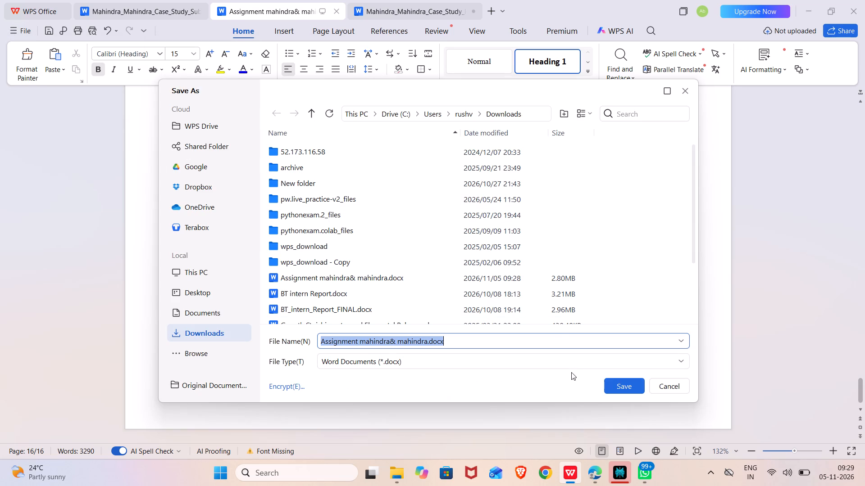
{"action": "left_click", "coordinate": [619, 382]}
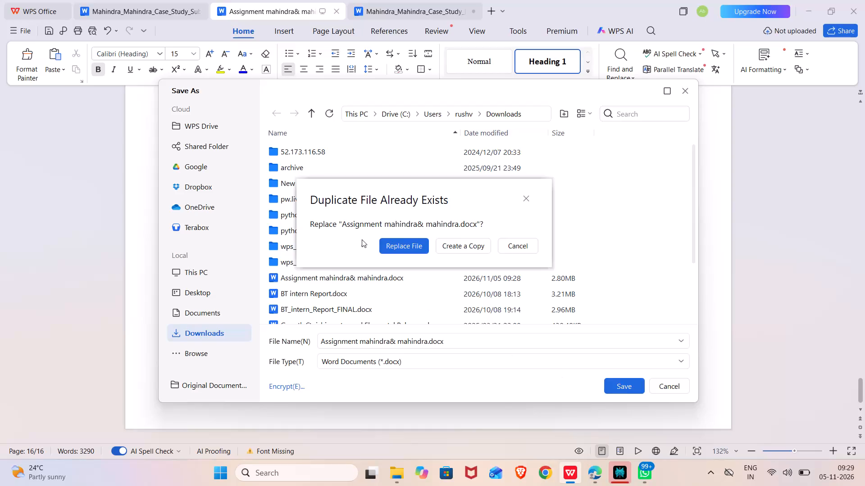
{"action": "left_click", "coordinate": [404, 243]}
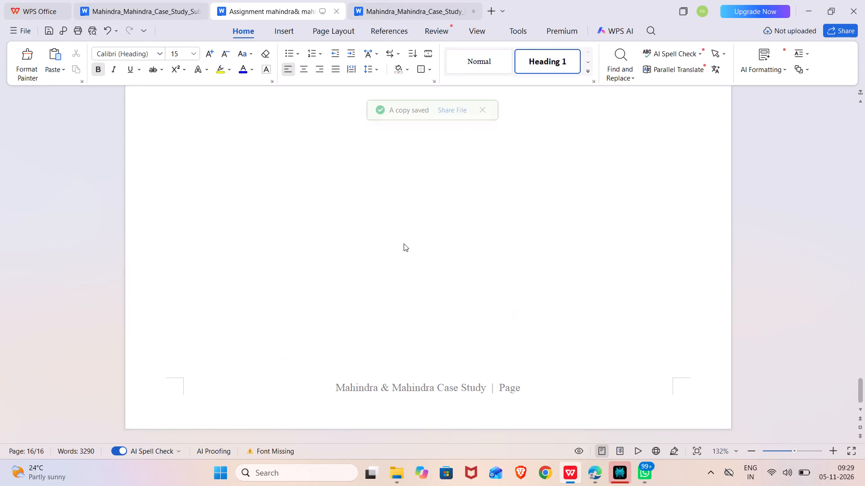
Open the saved Assignment mahindra& mahindra file from the Downloads folder in File Explorer.
{"action": "left_click", "coordinate": [401, 472]}
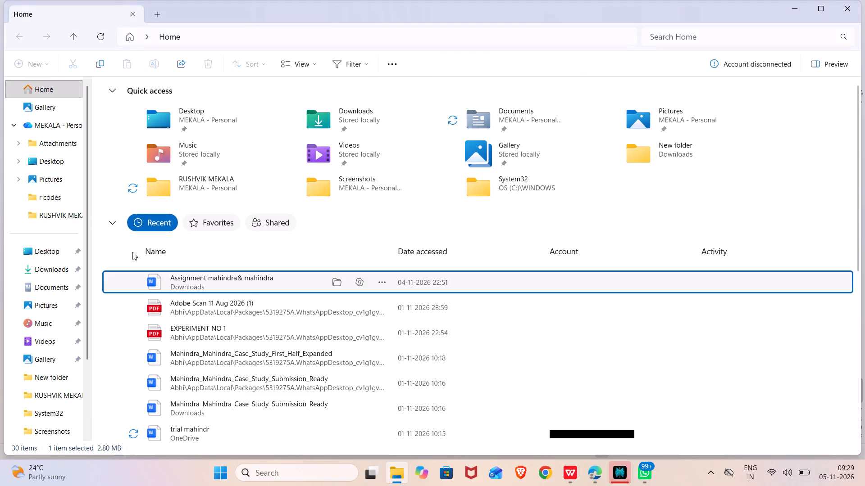
{"action": "left_click", "coordinate": [36, 92]}
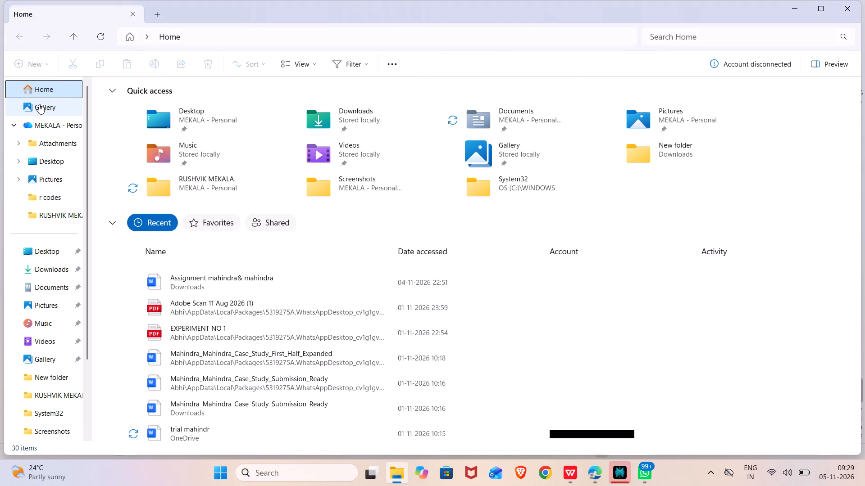
{"action": "left_click", "coordinate": [41, 83]}
{"action": "left_click", "coordinate": [65, 270]}
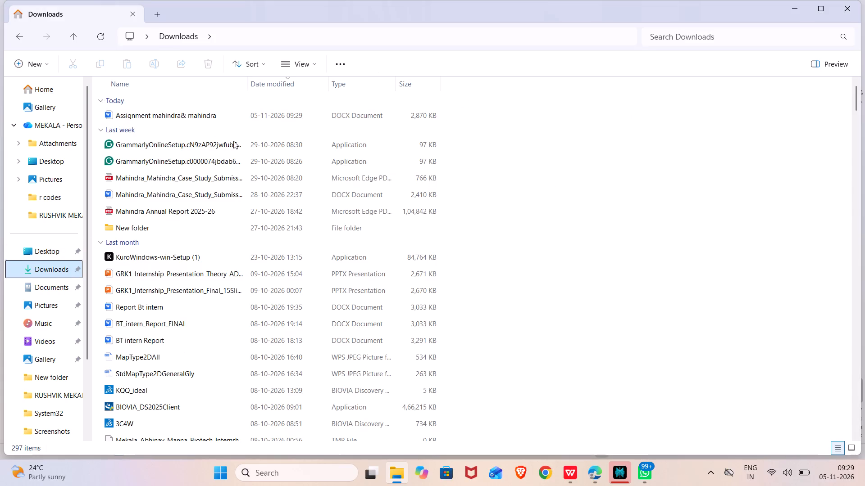
{"action": "double_click", "coordinate": [192, 113]}
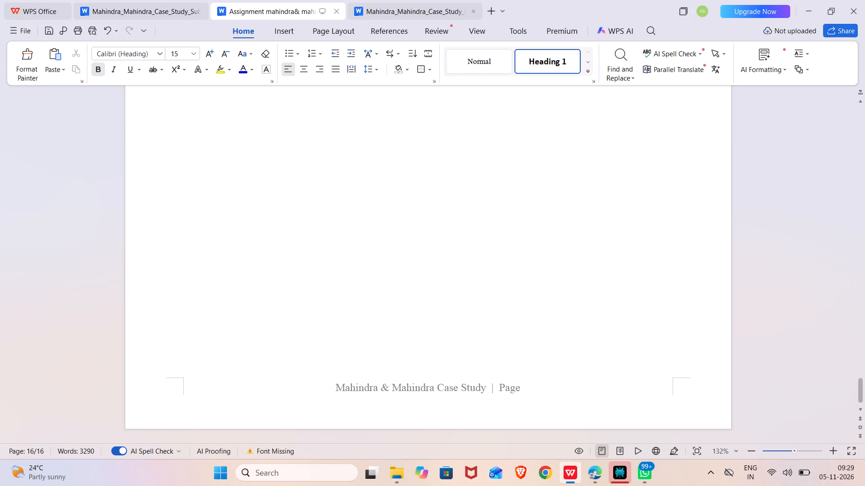
Review the saved Assignment from its last page back to the cover page, including the group details table.
{"action": "scroll", "coordinate": [440, 199], "scroll_direction": "up", "scroll_amount": 11}
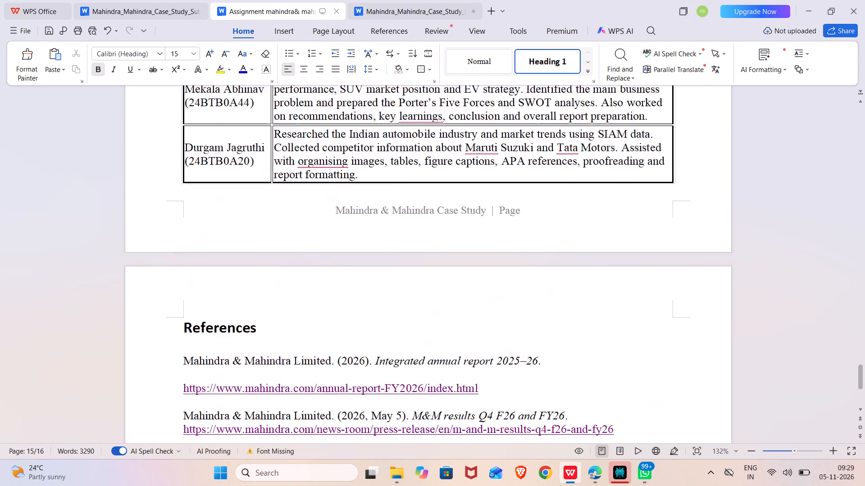
{"action": "scroll", "coordinate": [440, 199], "scroll_direction": "up", "scroll_amount": 18}
{"action": "scroll", "coordinate": [440, 199], "scroll_direction": "up", "scroll_amount": 5}
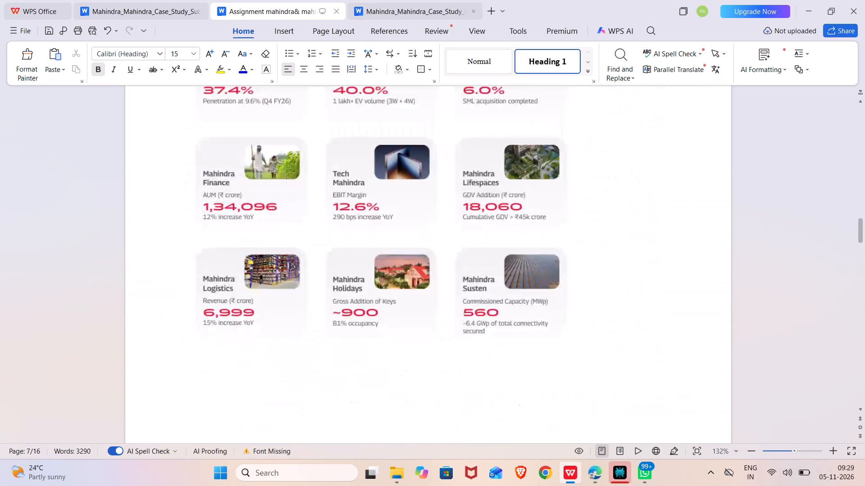
{"action": "scroll", "coordinate": [440, 199], "scroll_direction": "up", "scroll_amount": 16}
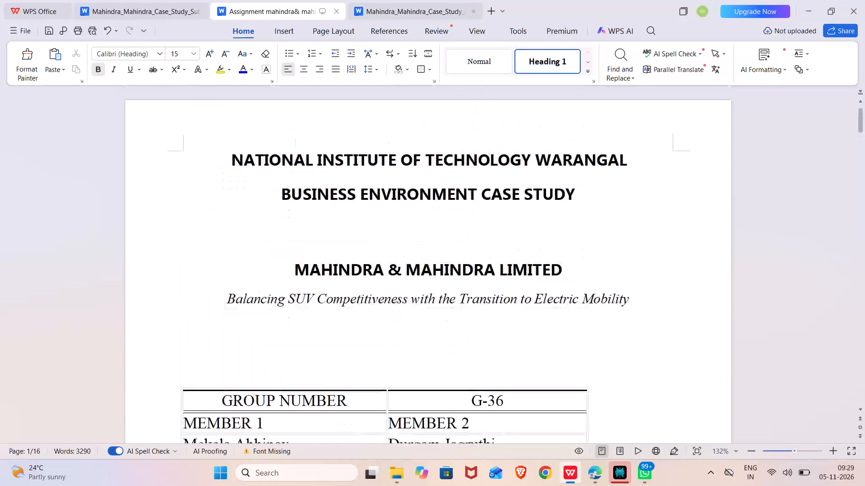
{"action": "scroll", "coordinate": [440, 199], "scroll_direction": "down", "scroll_amount": 6}
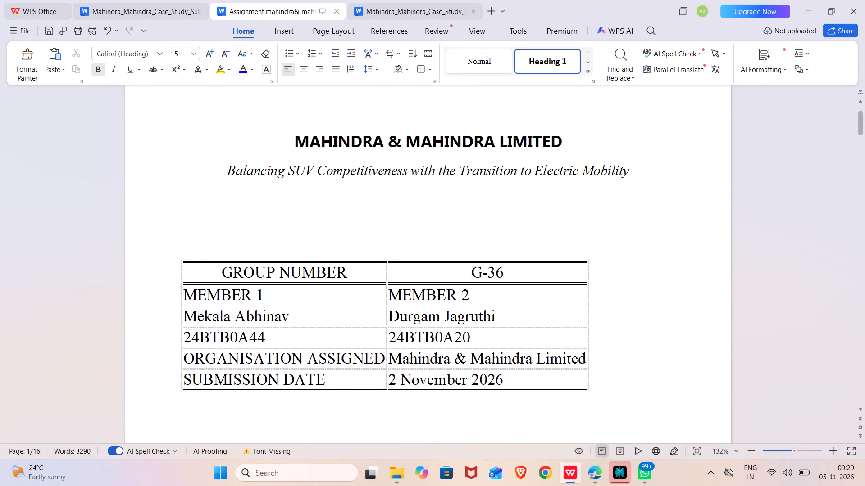
{"action": "scroll", "coordinate": [440, 199], "scroll_direction": "down", "scroll_amount": 2}
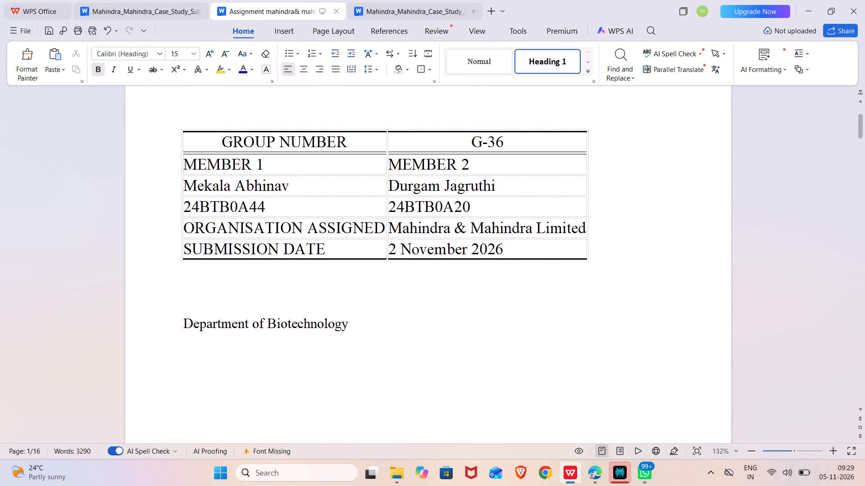
{"action": "scroll", "coordinate": [440, 199], "scroll_direction": "down", "scroll_amount": 4}
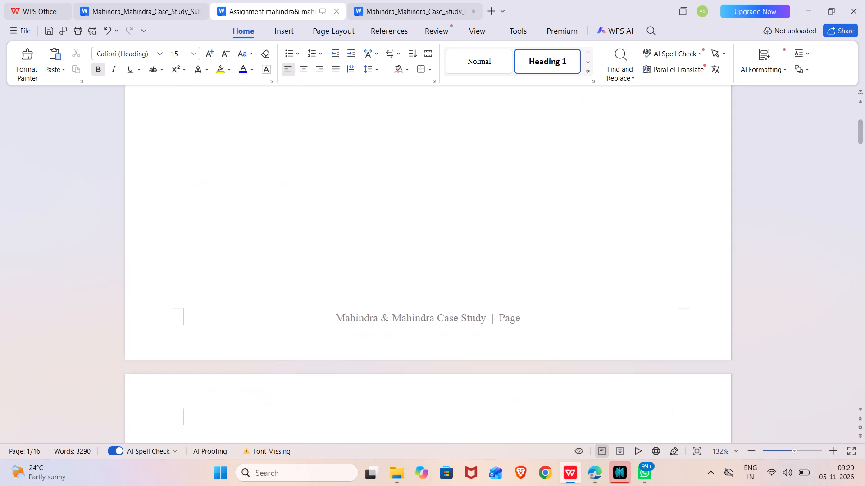
Switch to File Explorer and copy the Assignment mahindra& mahindra document from the Downloads folder.
{"action": "scroll", "coordinate": [440, 199], "scroll_direction": "down", "scroll_amount": 1}
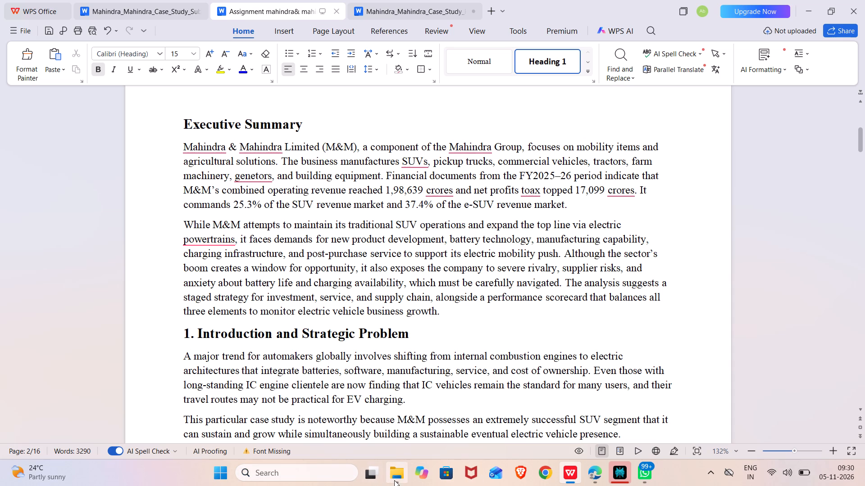
{"action": "left_click", "coordinate": [404, 439]}
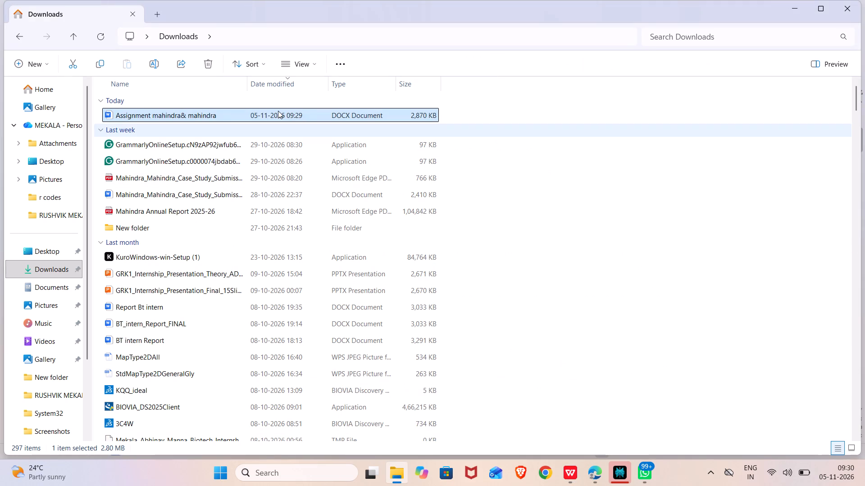
{"action": "right_click", "coordinate": [278, 111]}
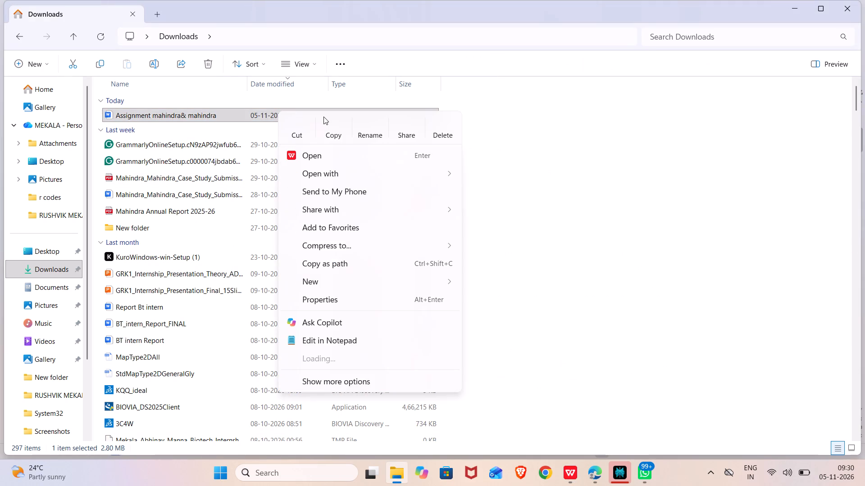
{"action": "left_click", "coordinate": [332, 125]}
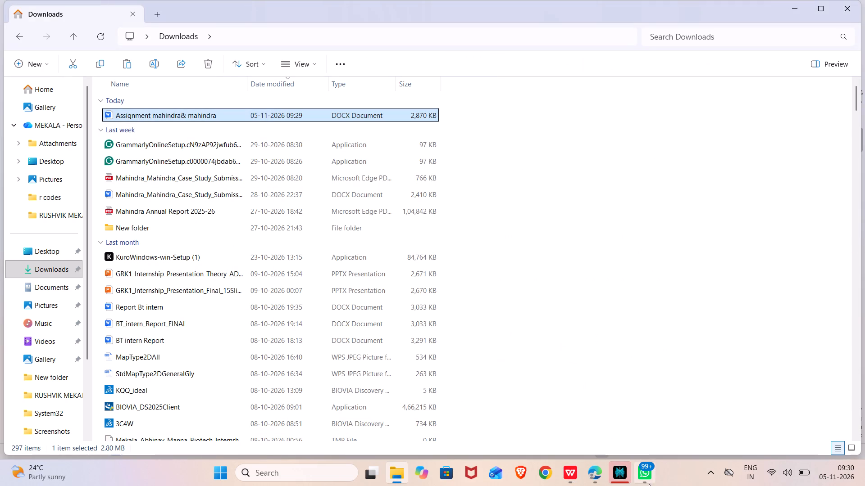